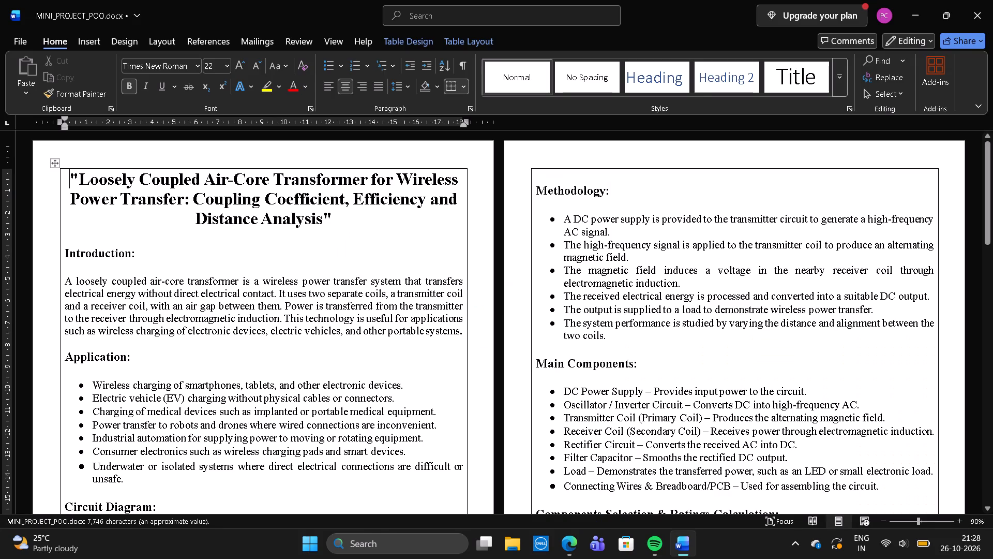
Look over the opening sections of the mini project report, examining the layout of the circuit diagram on page 1.
scroll(70, 295, "down", 1)
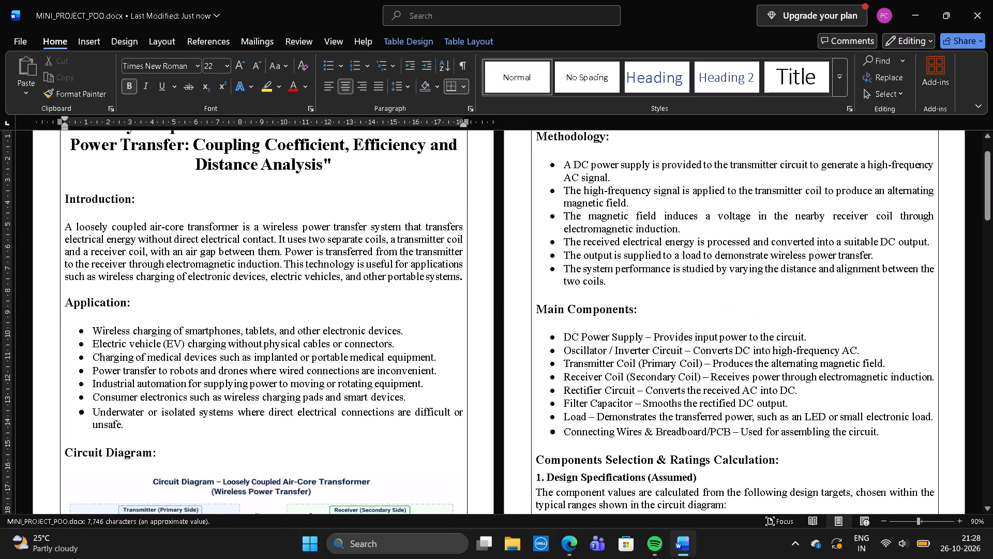
scroll(70, 295, "up", 5, "ctrl")
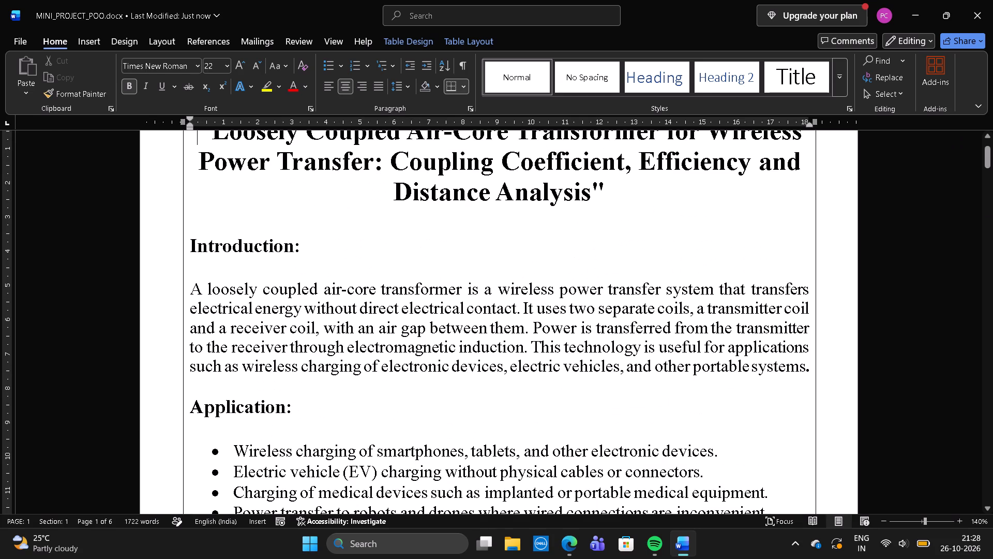
scroll(70, 295, "down", 3, "ctrl")
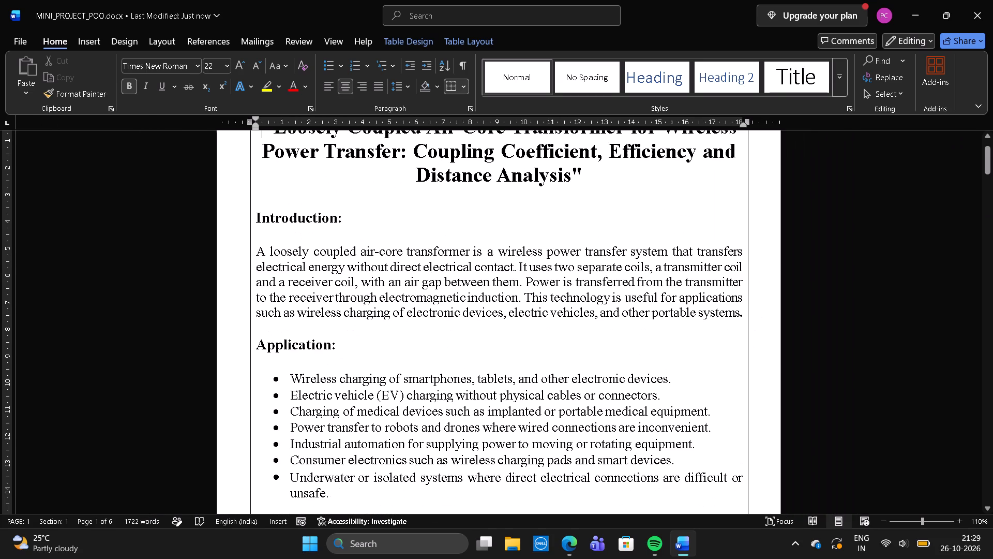
scroll(70, 295, "down", 2, "ctrl")
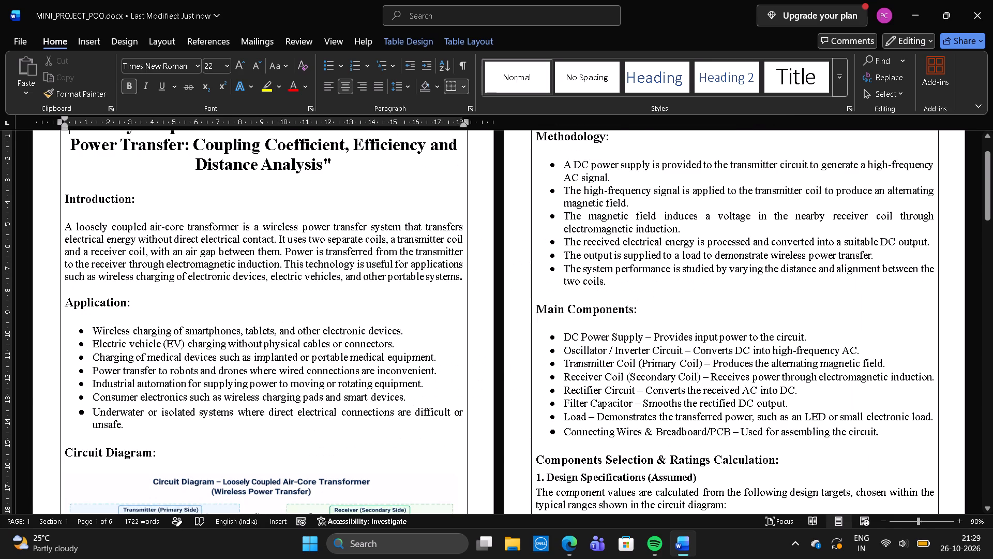
scroll(70, 295, "up", 2, "ctrl")
scroll(70, 295, "up", 1)
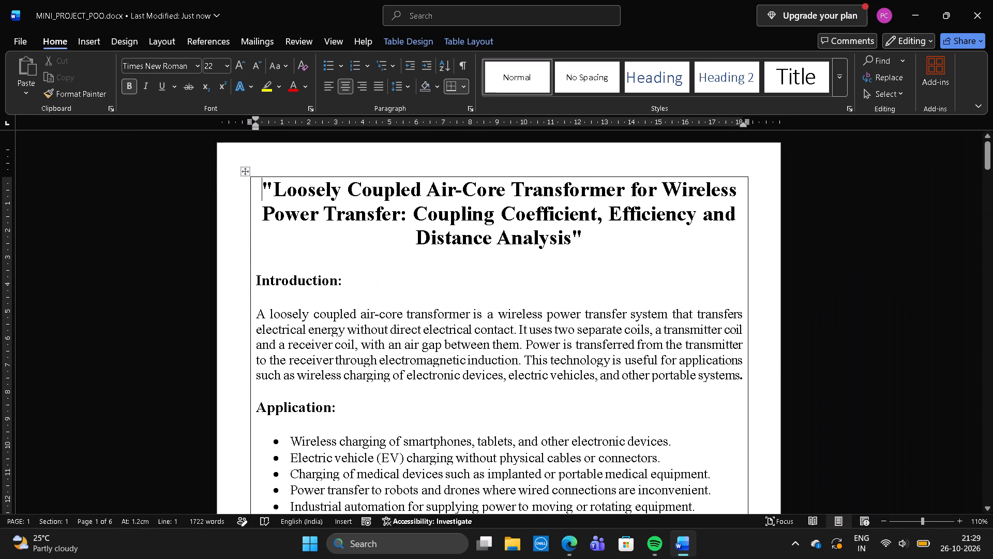
scroll(70, 295, "down", 5)
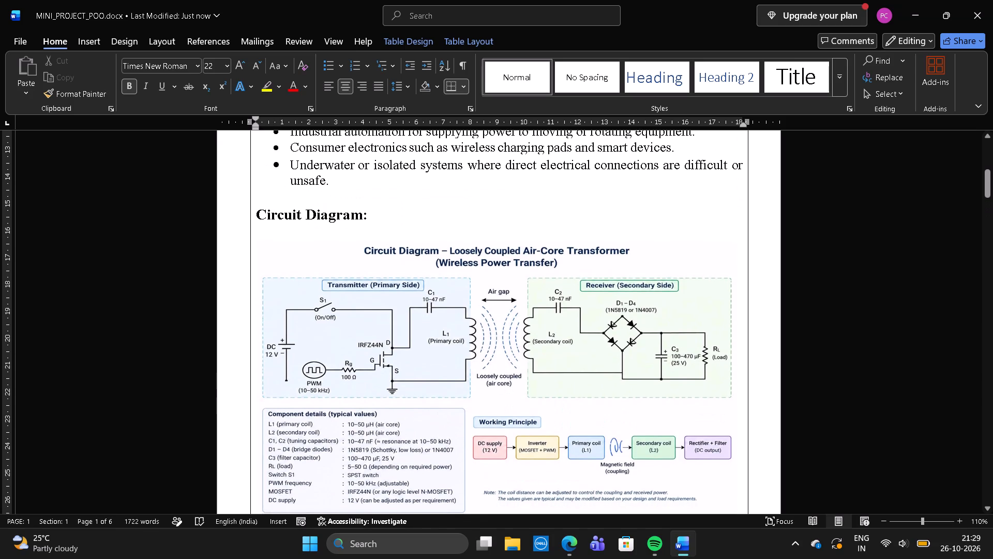
scroll(70, 295, "up", 1)
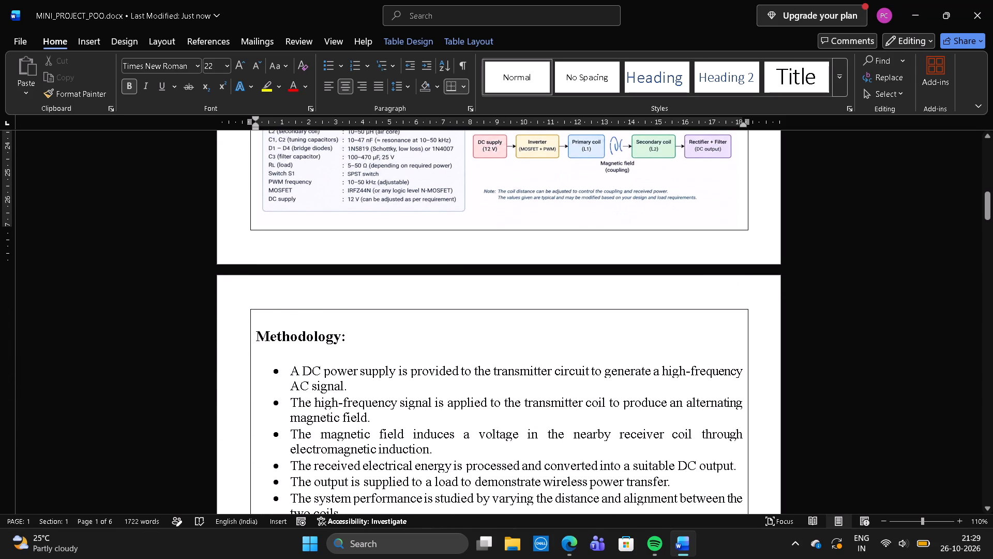
scroll(70, 295, "up", 2)
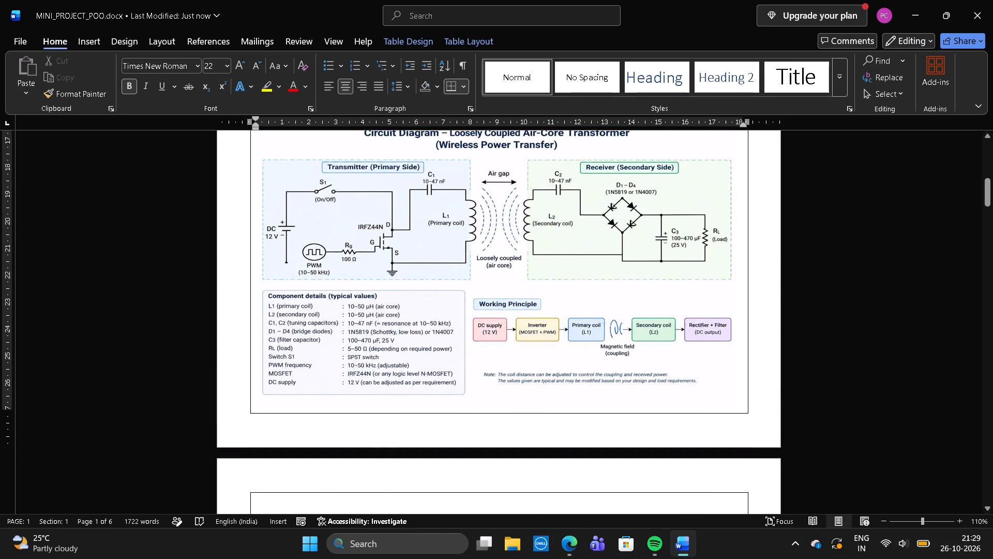
scroll(70, 295, "up", 1)
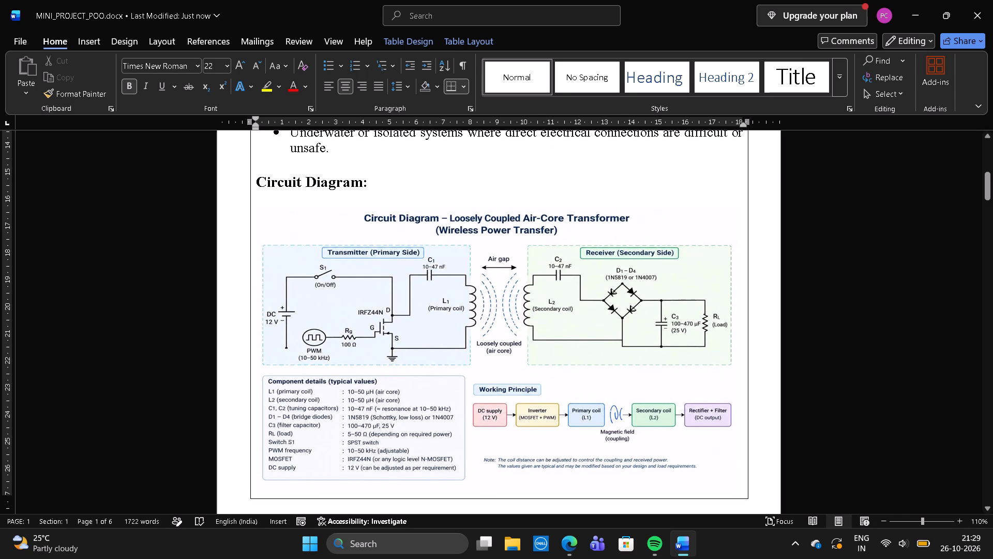
scroll(381, 302, "down", 1)
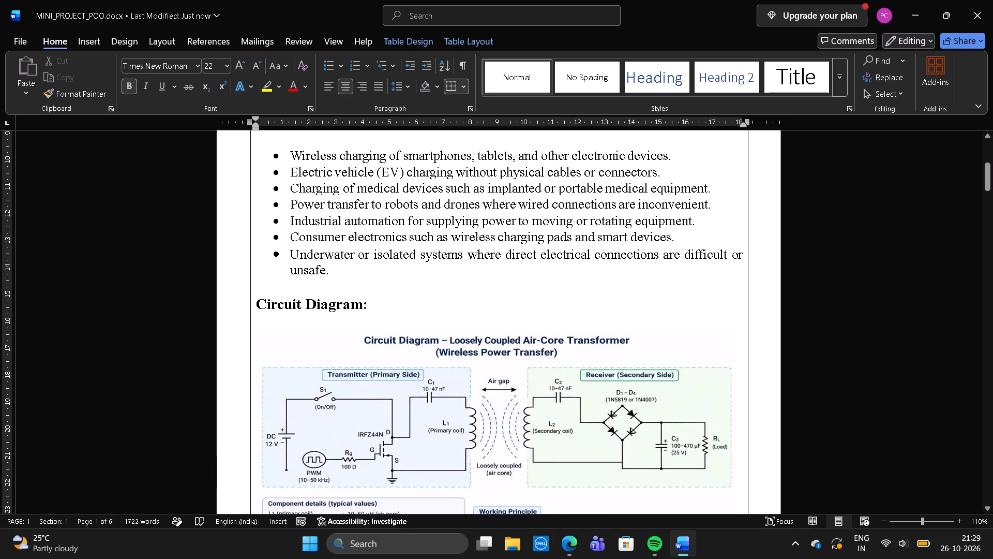
scroll(381, 302, "down", 1)
Narrow the circuit diagram picture on page 1 slightly, leaving a small gap between its right edge and the page's table border.
left_click(381, 302)
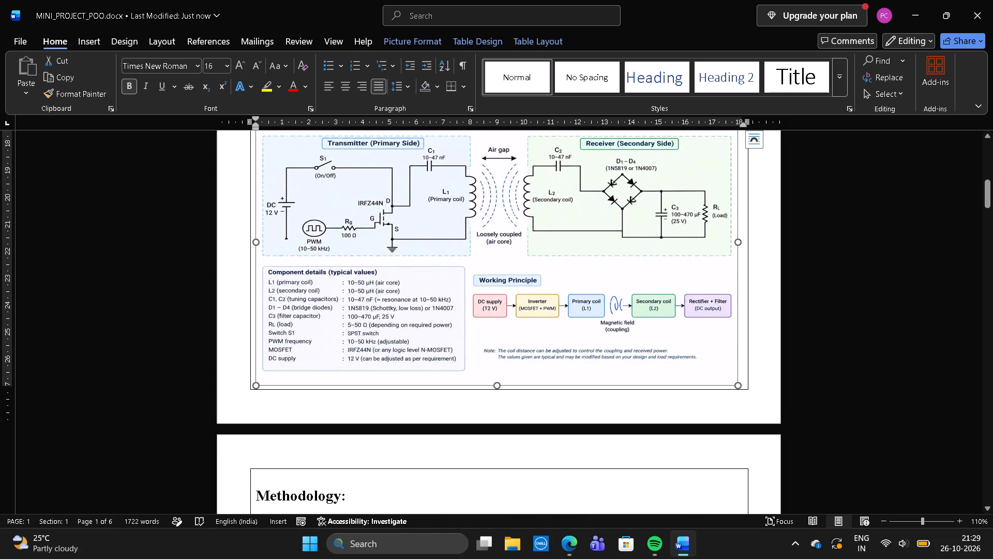
scroll(484, 316, "right", 1)
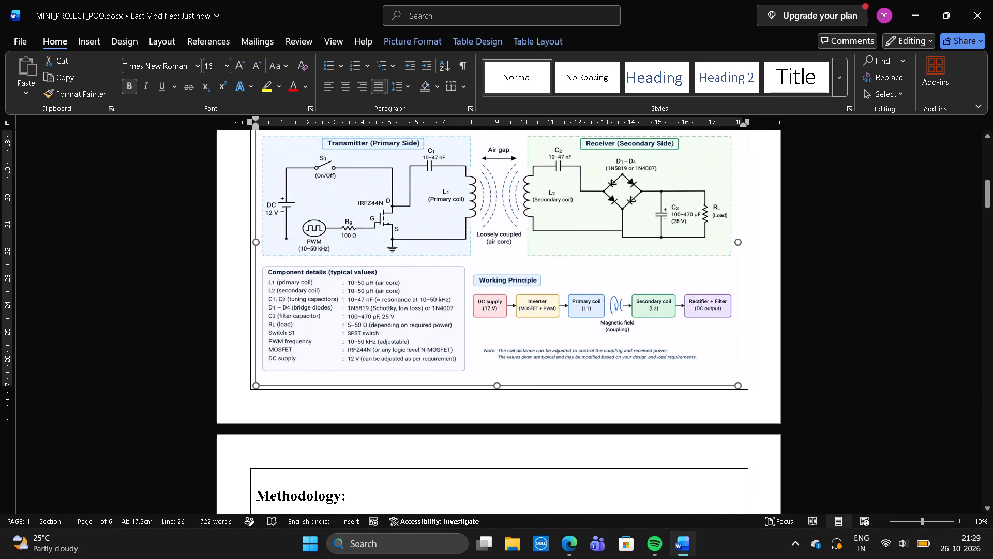
scroll(484, 316, "right", 1)
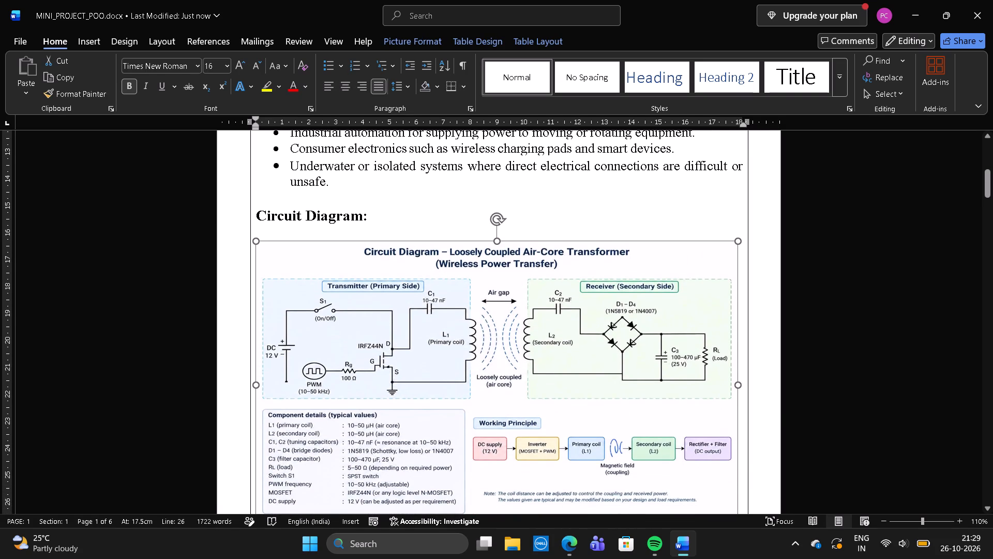
scroll(491, 307, "down", 1)
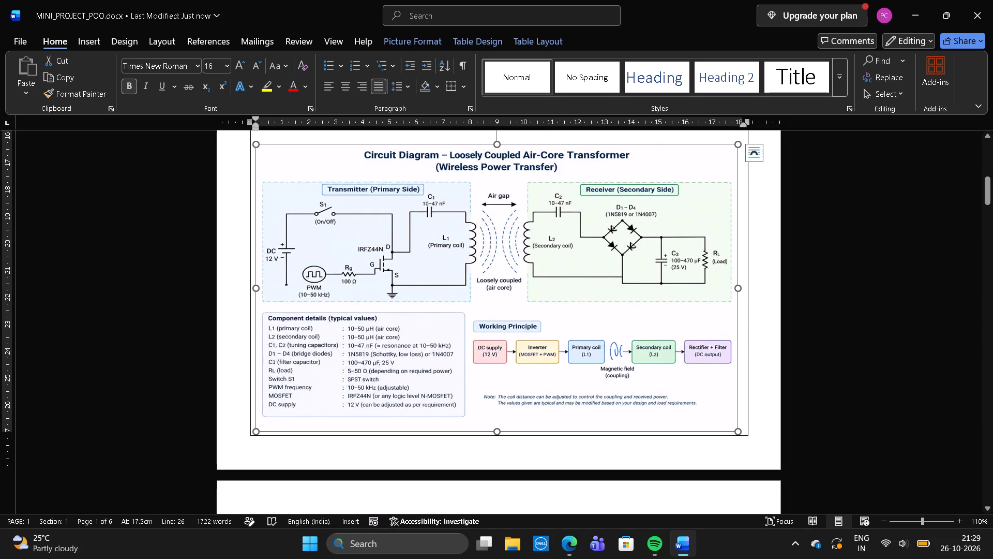
left_click(255, 287)
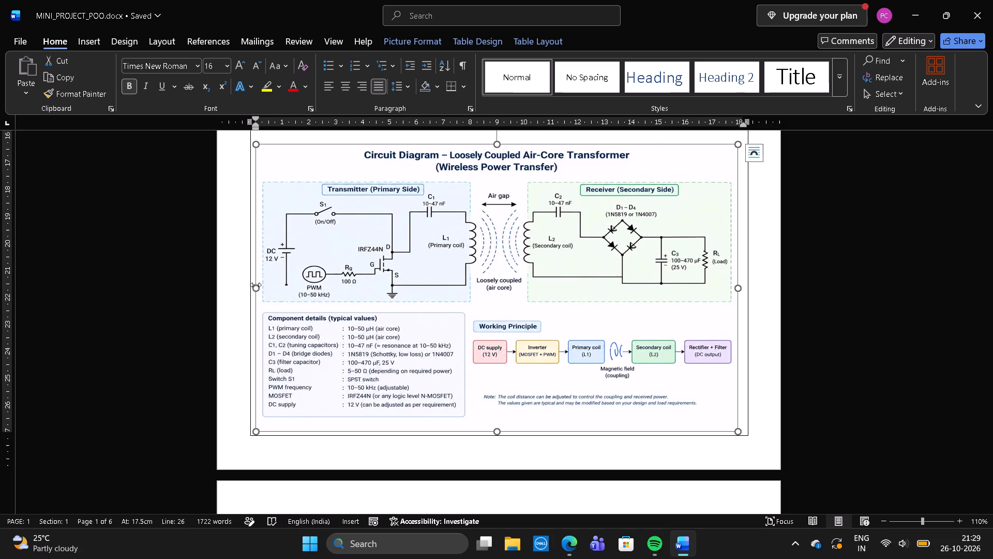
left_click(739, 289)
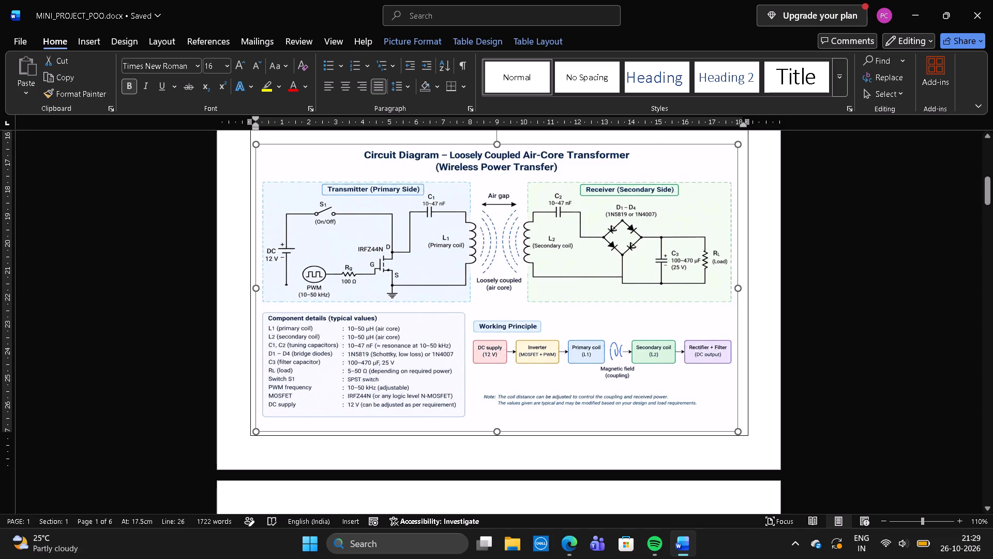
left_click_drag(739, 289, 728, 291)
left_click_drag(728, 291, 731, 291)
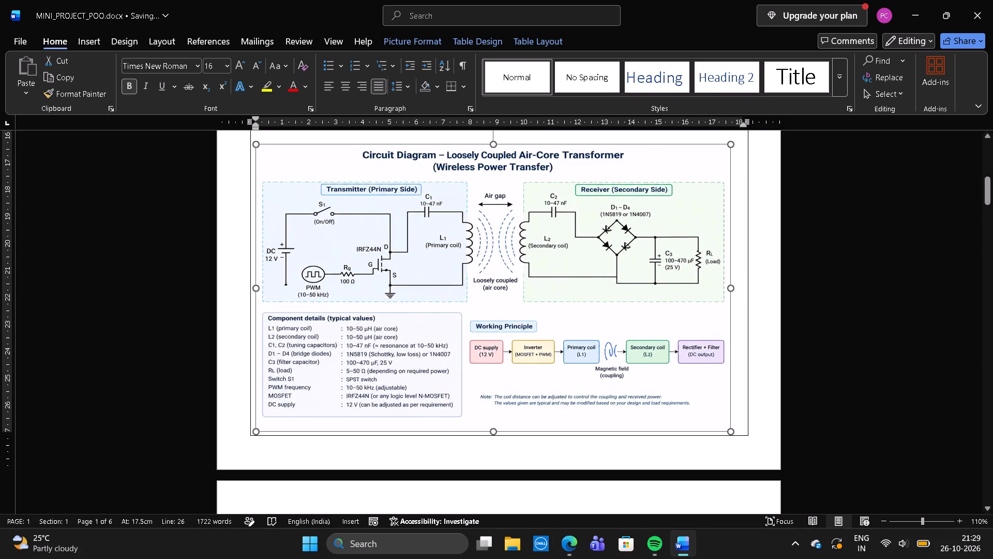
left_click_drag(731, 291, 728, 291)
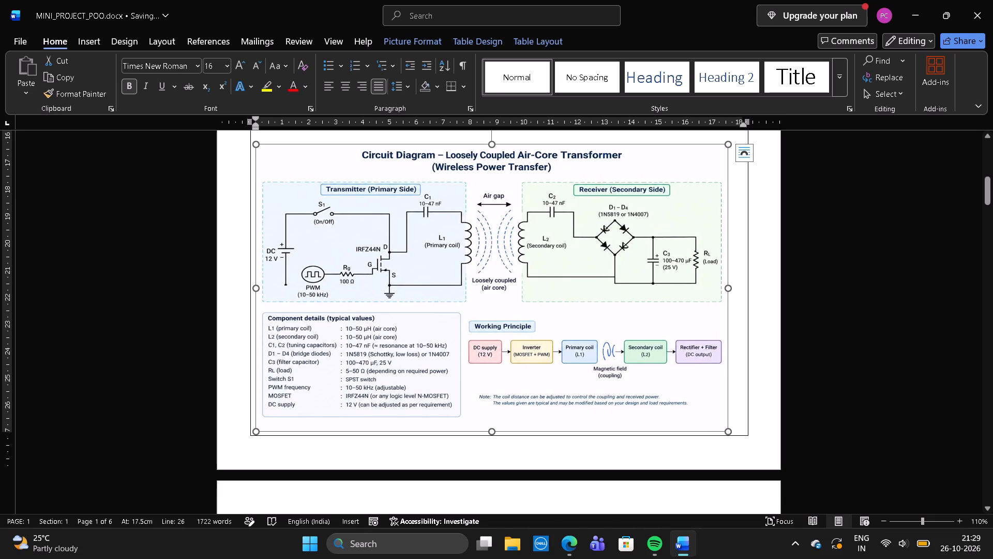
left_click_drag(253, 287, 258, 289)
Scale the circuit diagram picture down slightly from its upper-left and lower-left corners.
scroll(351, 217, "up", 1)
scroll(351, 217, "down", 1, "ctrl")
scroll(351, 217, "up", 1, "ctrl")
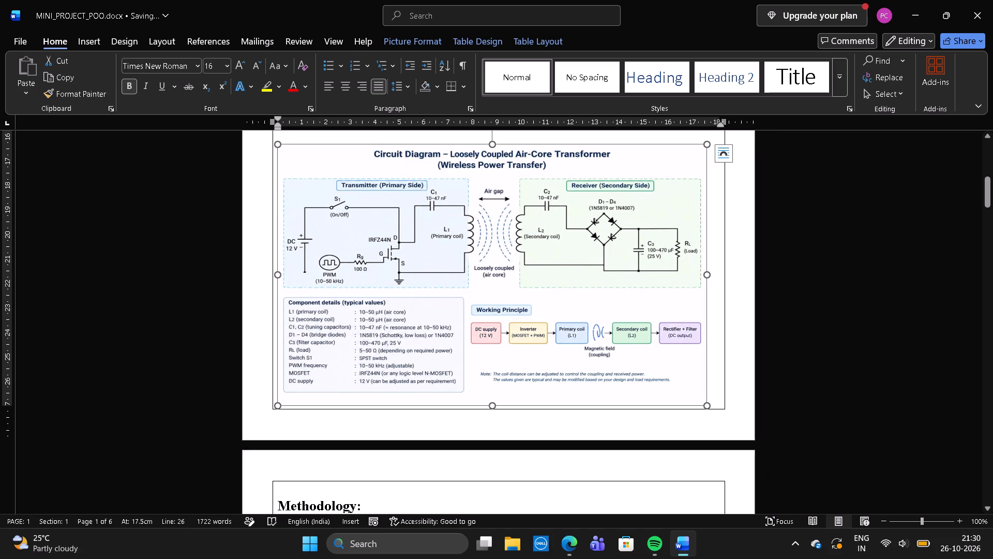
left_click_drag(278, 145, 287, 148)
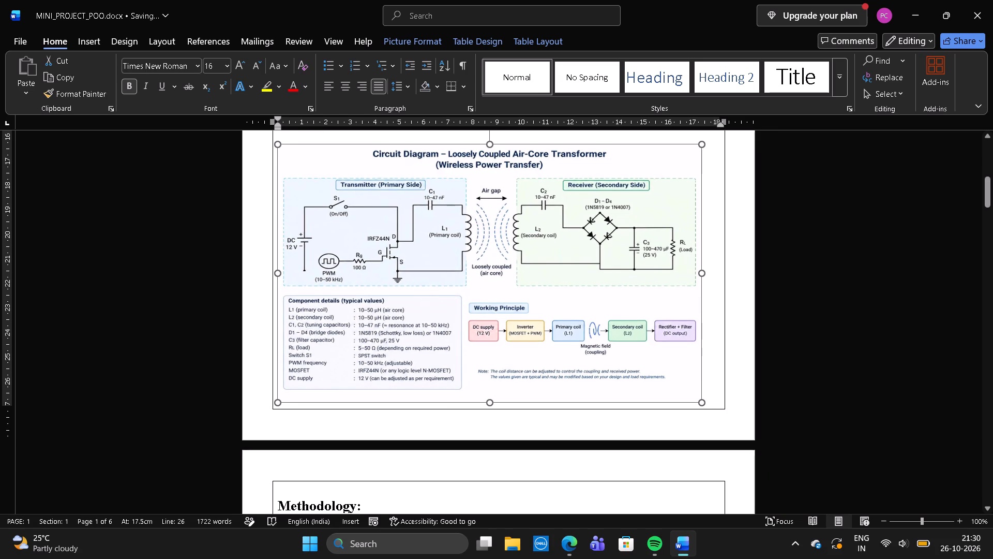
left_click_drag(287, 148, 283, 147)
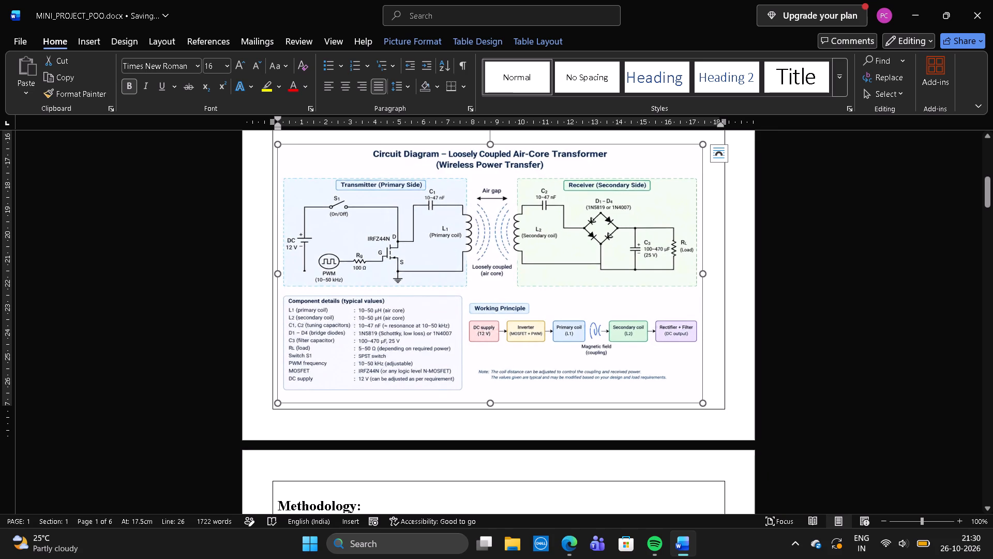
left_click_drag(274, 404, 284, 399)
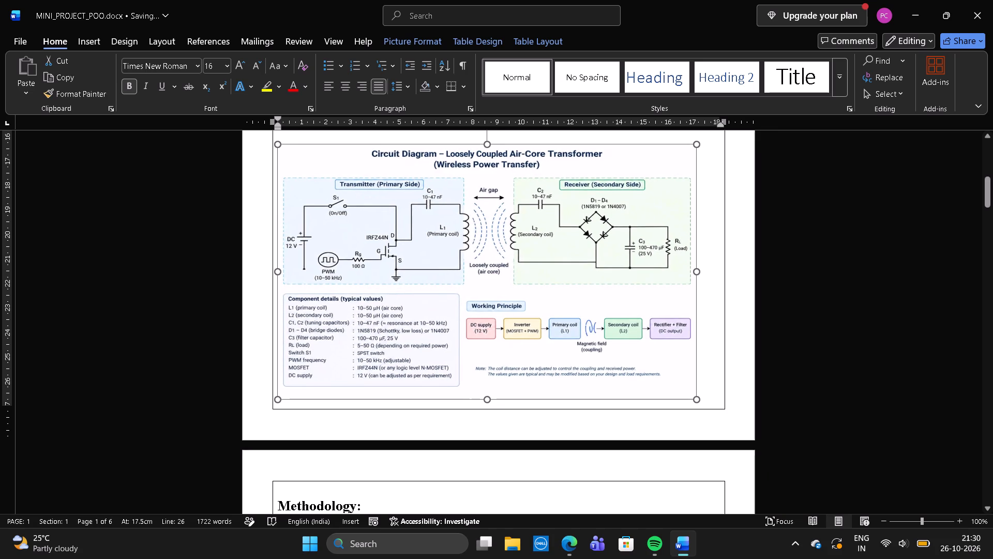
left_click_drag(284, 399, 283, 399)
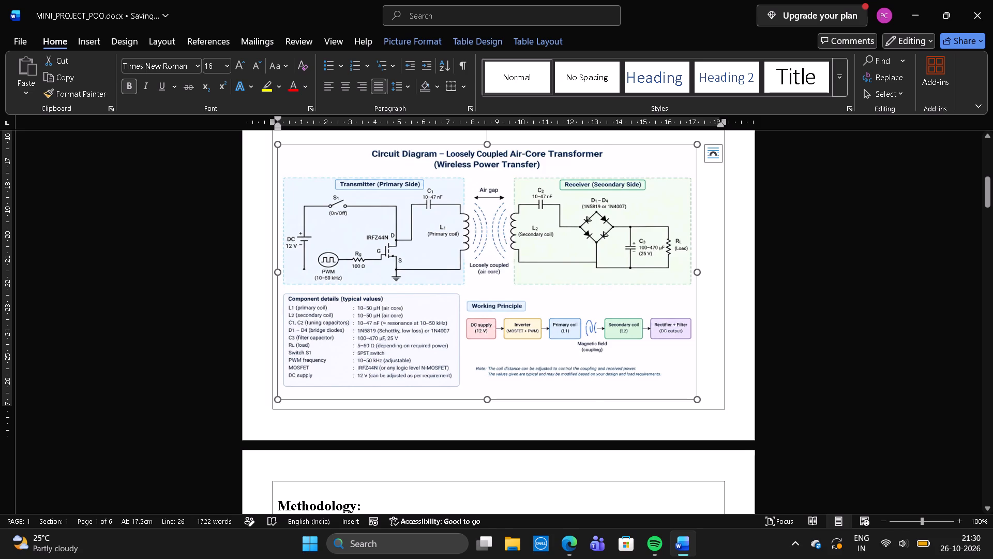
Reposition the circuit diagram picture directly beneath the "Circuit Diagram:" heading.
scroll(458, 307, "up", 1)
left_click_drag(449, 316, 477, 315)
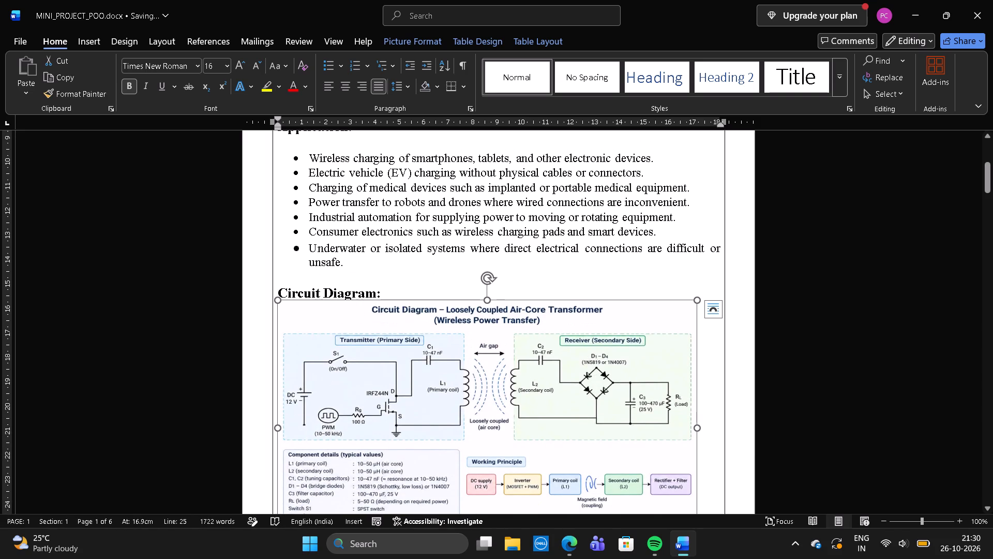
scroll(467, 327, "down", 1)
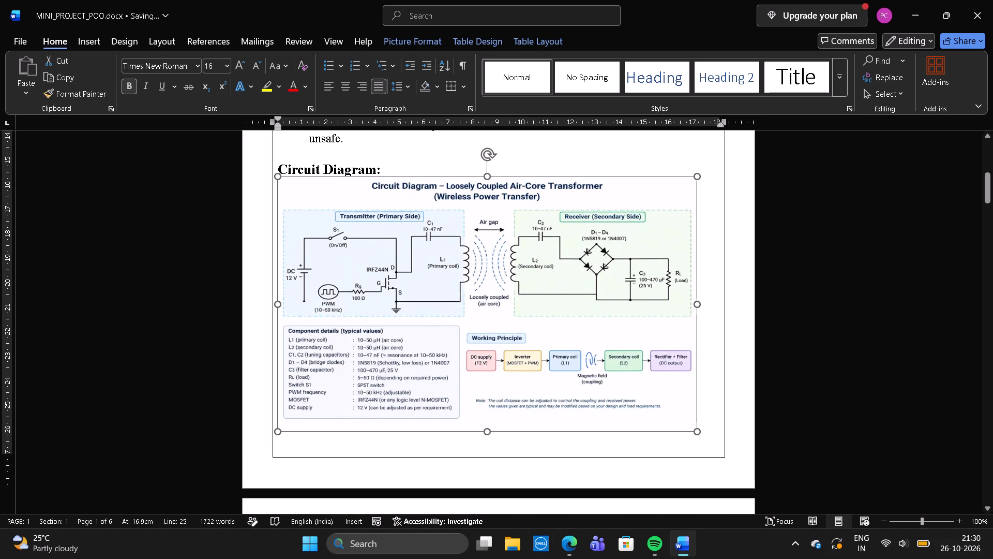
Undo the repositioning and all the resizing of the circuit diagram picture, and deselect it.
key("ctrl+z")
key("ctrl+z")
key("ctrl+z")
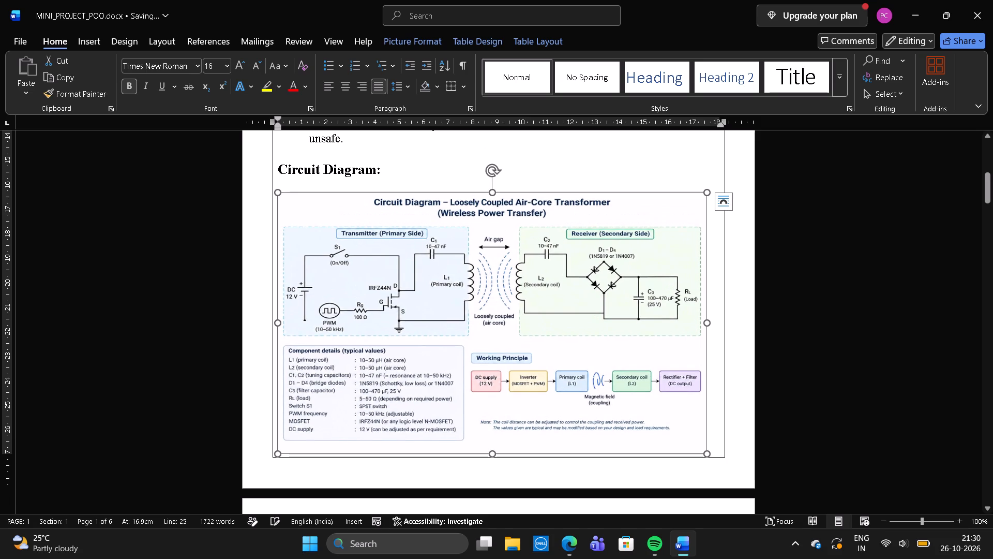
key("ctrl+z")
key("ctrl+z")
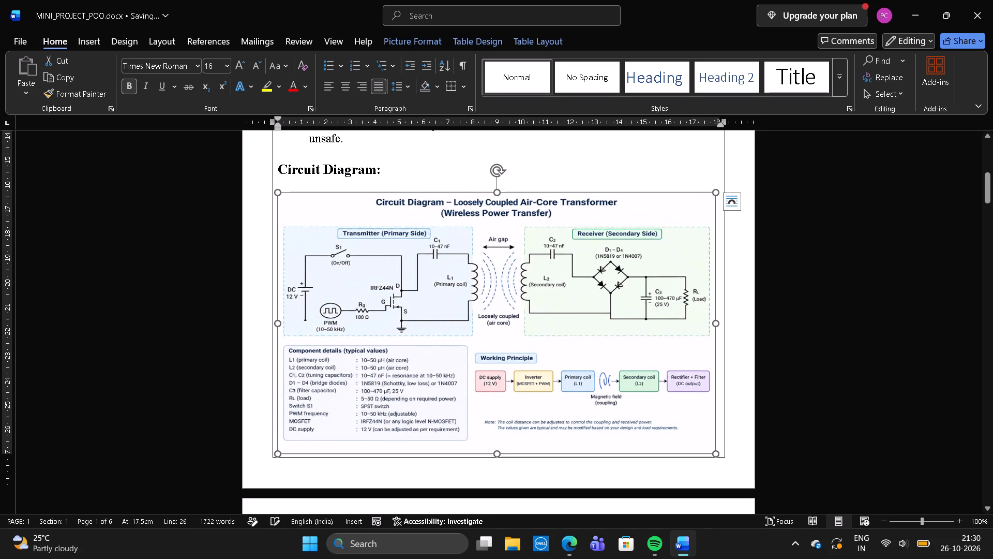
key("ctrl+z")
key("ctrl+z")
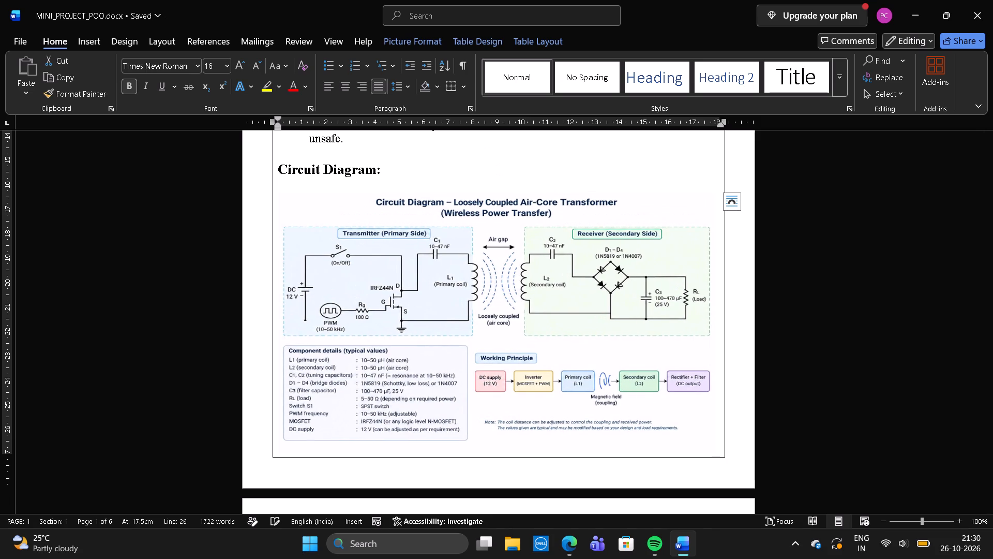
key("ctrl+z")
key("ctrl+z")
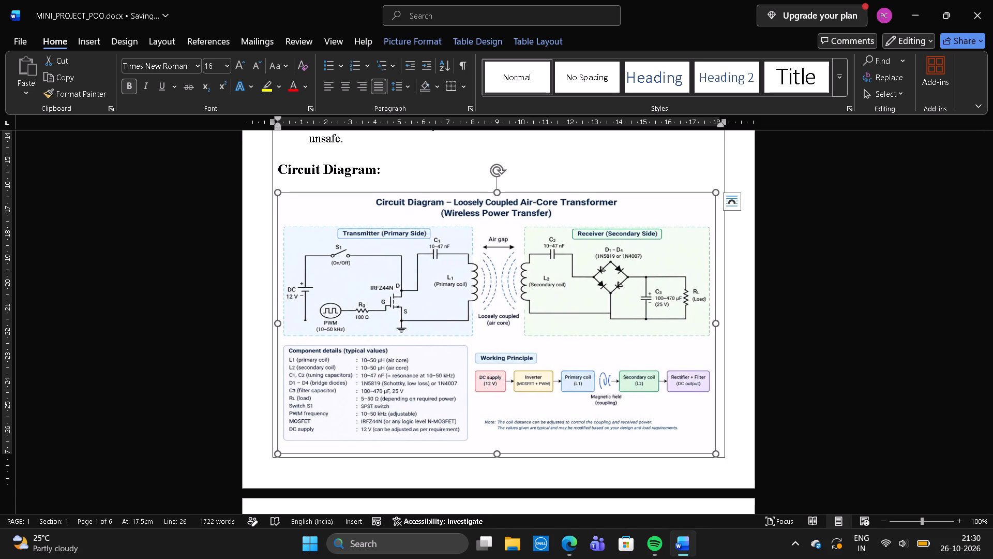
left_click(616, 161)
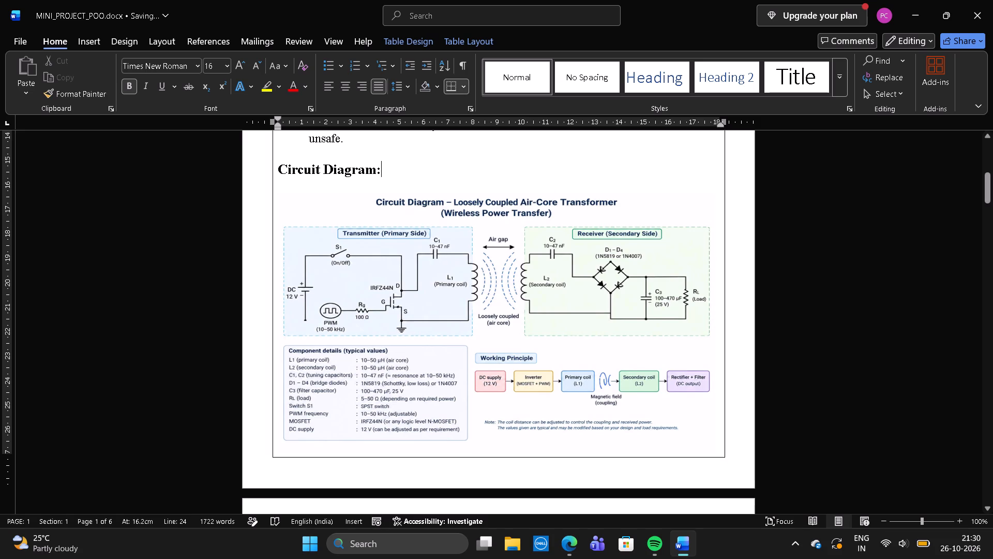
Insert a blank line between the "Components Selection & Ratings Calculation:" heading and "1. Design Specifications (Assumed)".
scroll(470, 411, "down", 6)
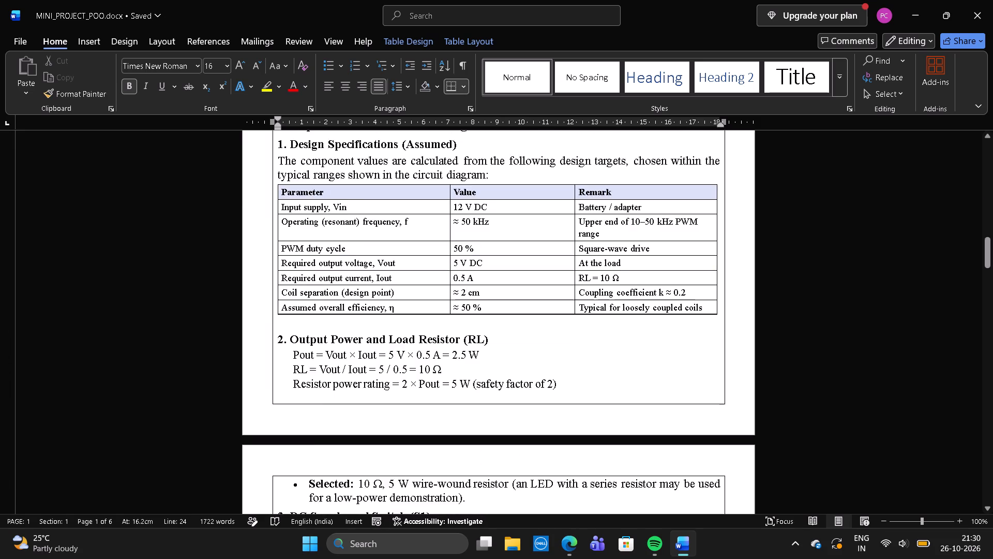
scroll(470, 411, "down", 2)
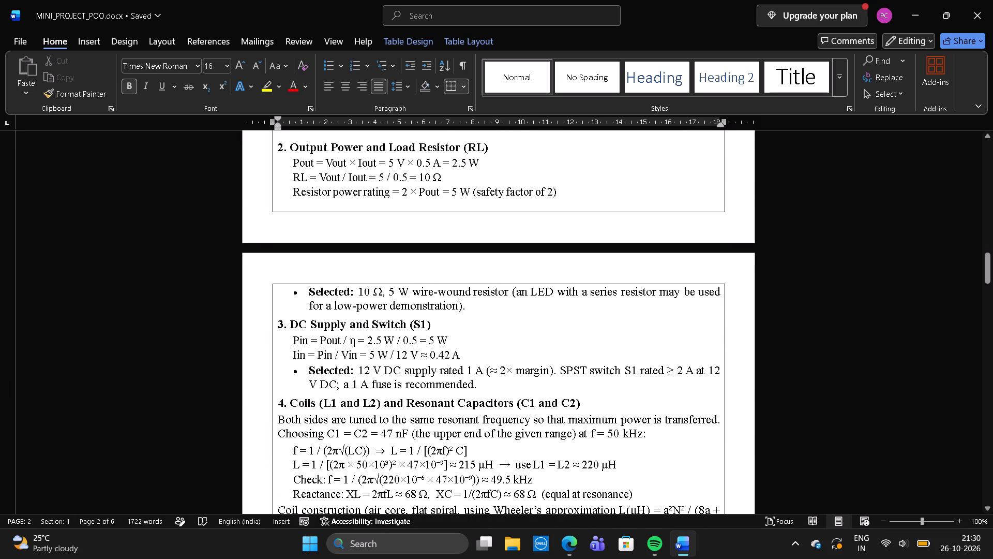
scroll(470, 411, "up", 2)
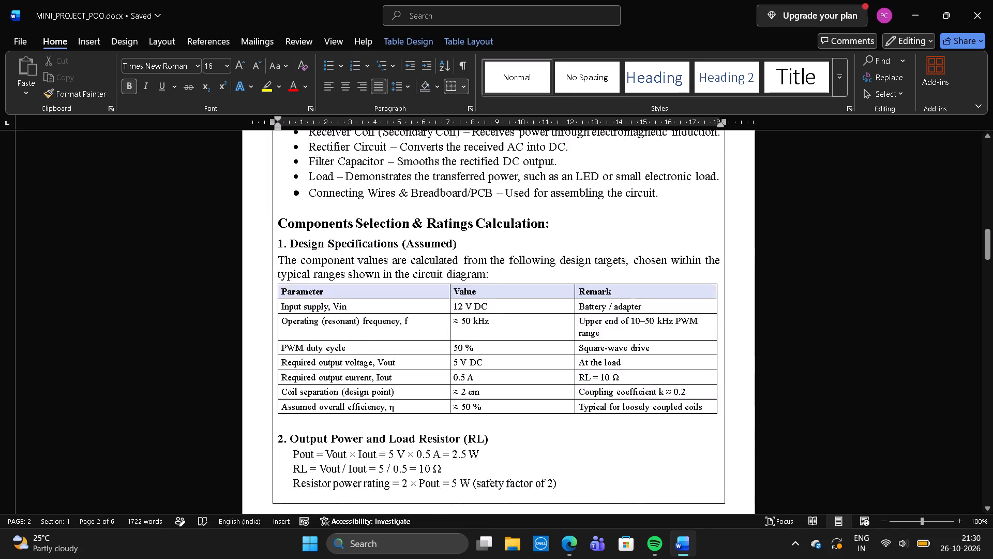
scroll(470, 411, "up", 1)
scroll(470, 411, "right", 1)
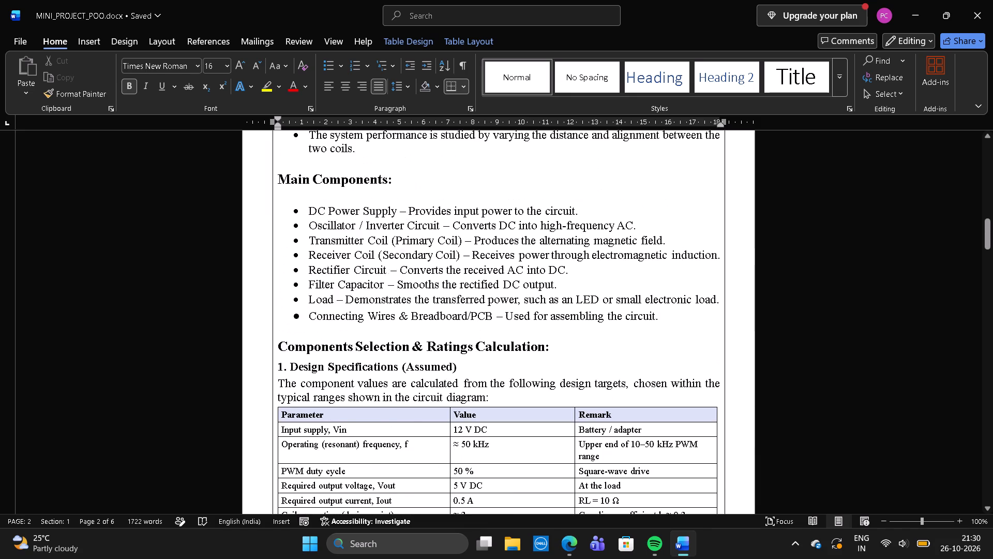
scroll(470, 411, "right", 1)
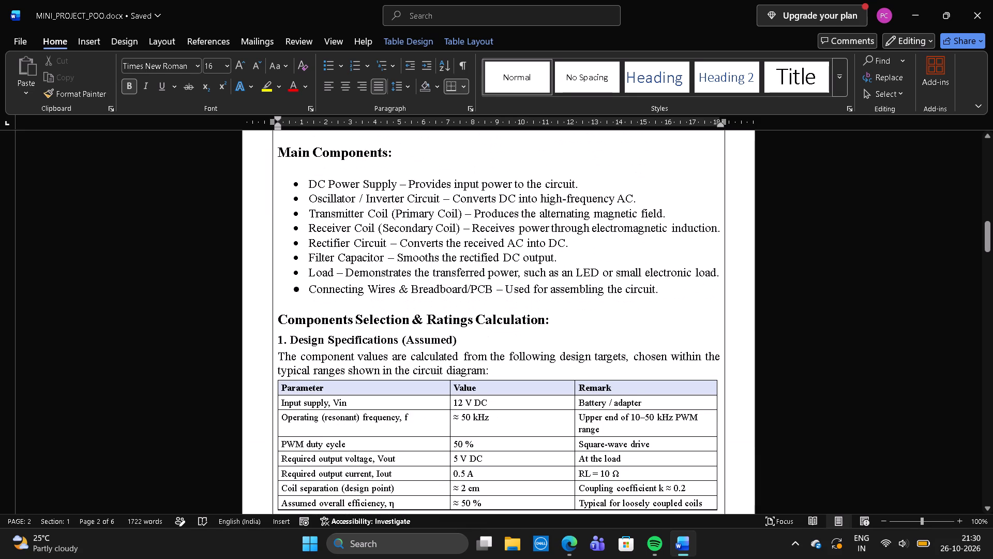
left_click(564, 308)
key("Return")
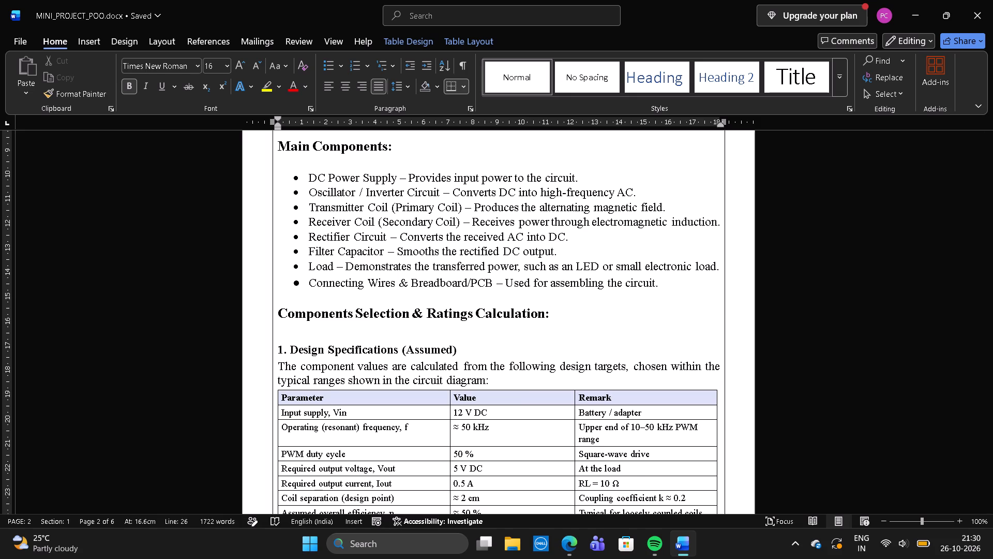
Examine the layout and page breaks of the calculation sections from Design Specifications through Coils and Resonant Capacitors.
scroll(564, 308, "down", 1)
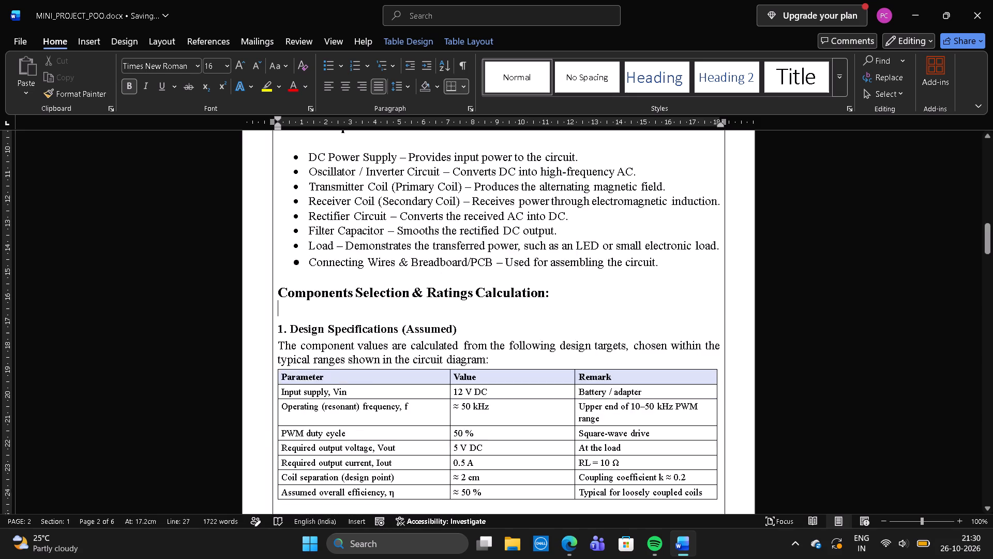
scroll(564, 308, "down", 4)
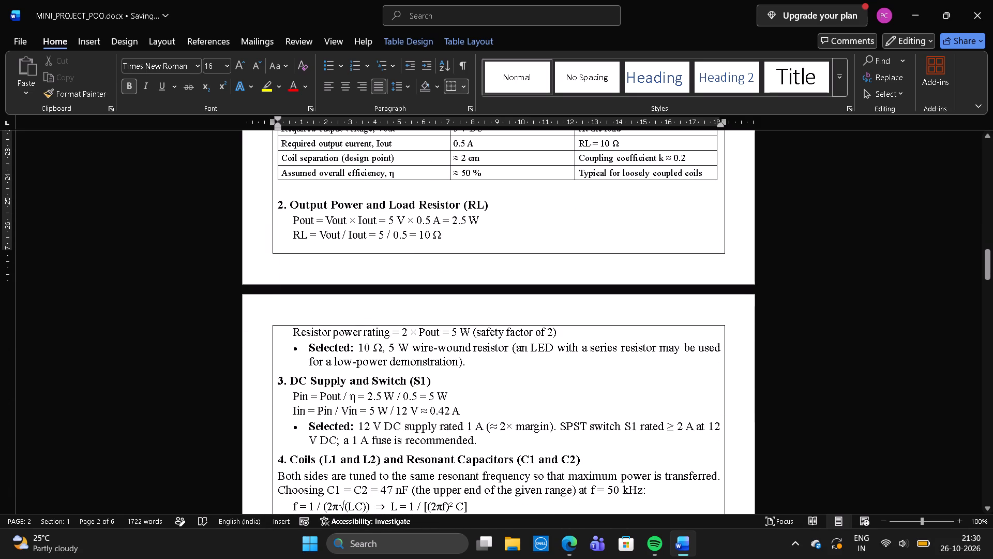
scroll(564, 308, "down", 2)
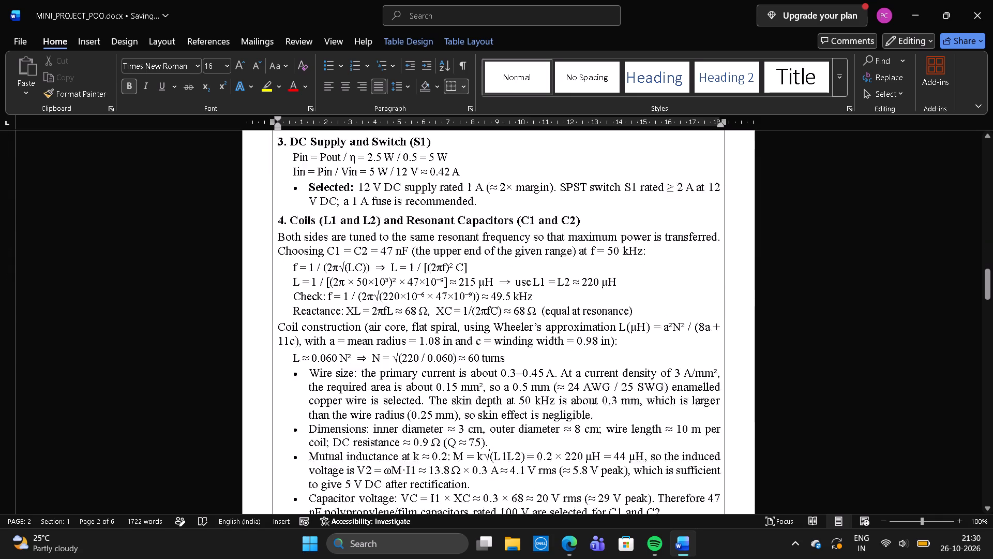
scroll(564, 308, "down", 1)
scroll(564, 308, "up", 2)
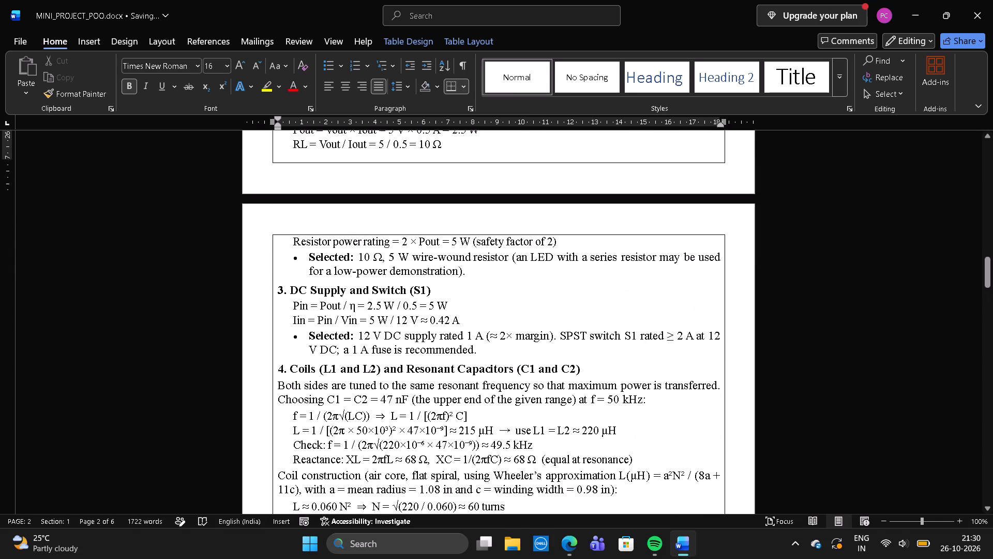
scroll(564, 308, "up", 2)
scroll(564, 308, "down", 1)
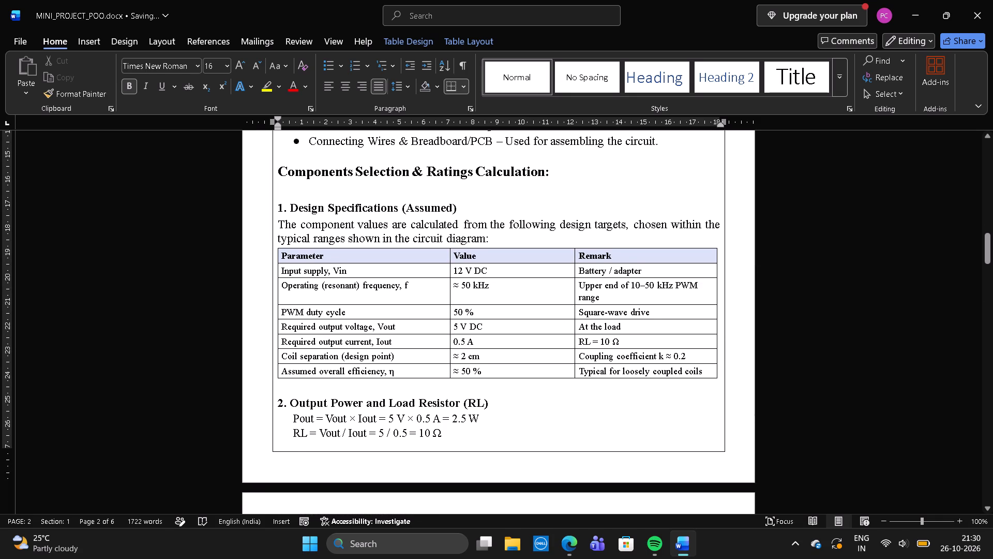
scroll(564, 308, "down", 1)
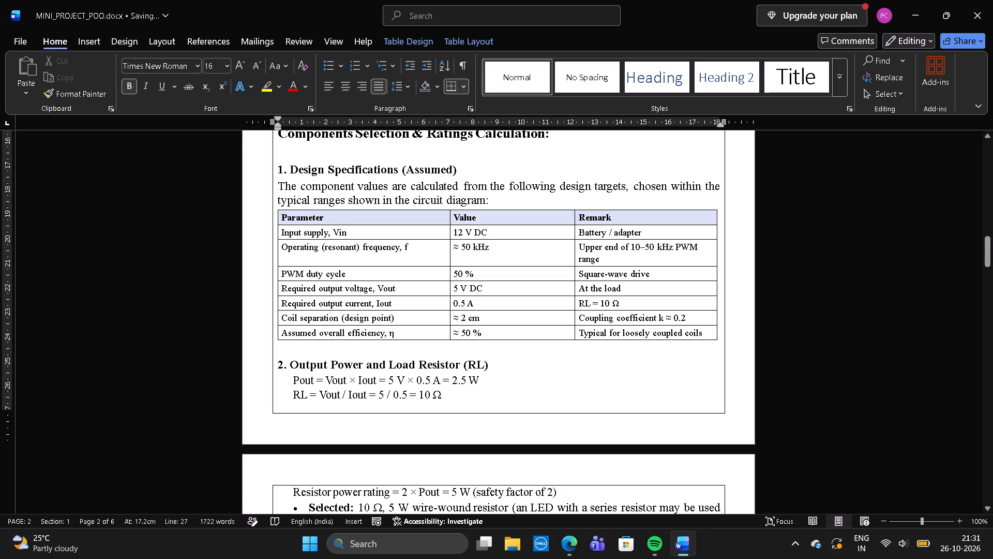
Set the font to Times New Roman from "1. Design Specifications (Assumed)" through the note below the Summary of Selected Components table.
left_click_drag(280, 167, 348, 284)
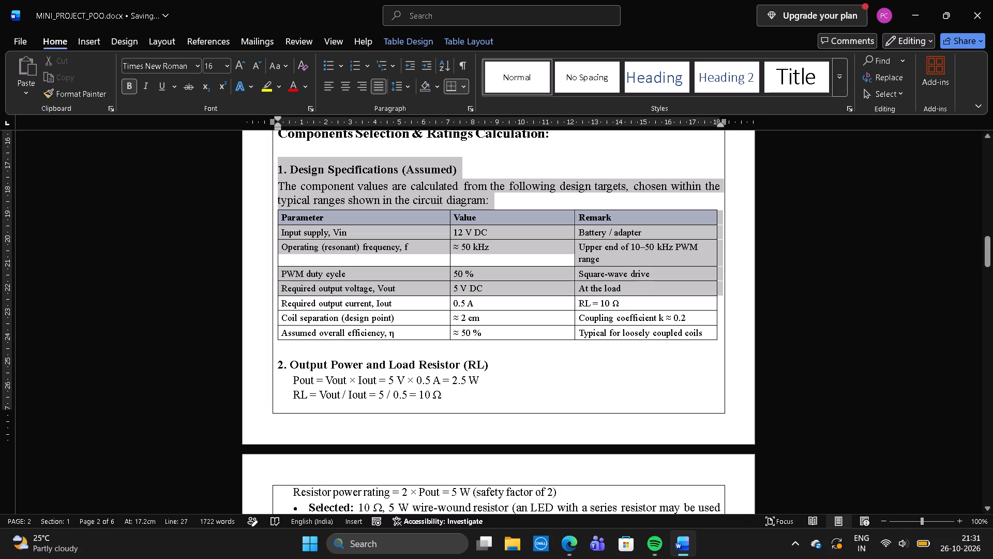
left_click_drag(348, 284, 496, 474)
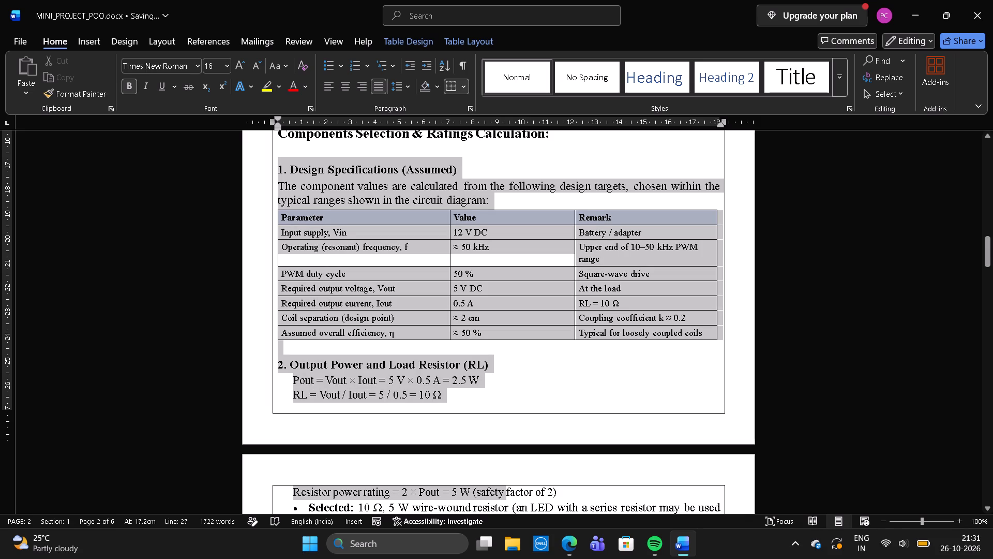
left_click_drag(496, 474, 528, 543)
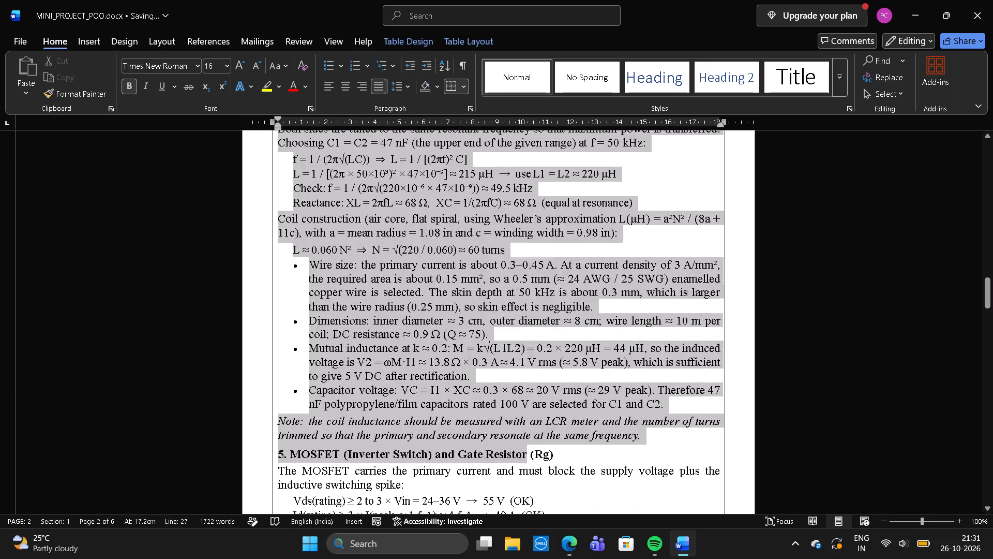
left_click_drag(528, 543, 533, 553)
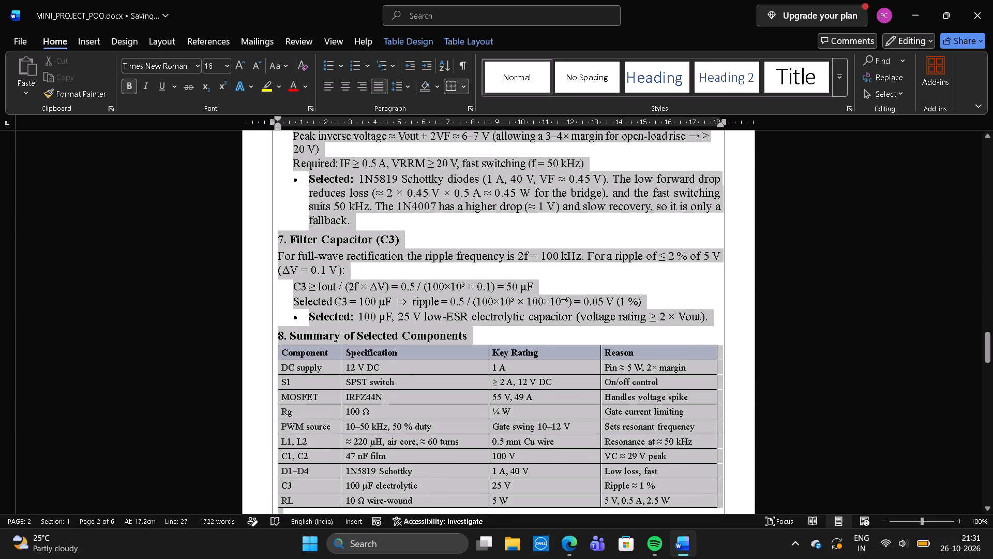
left_click_drag(533, 553, 518, 456)
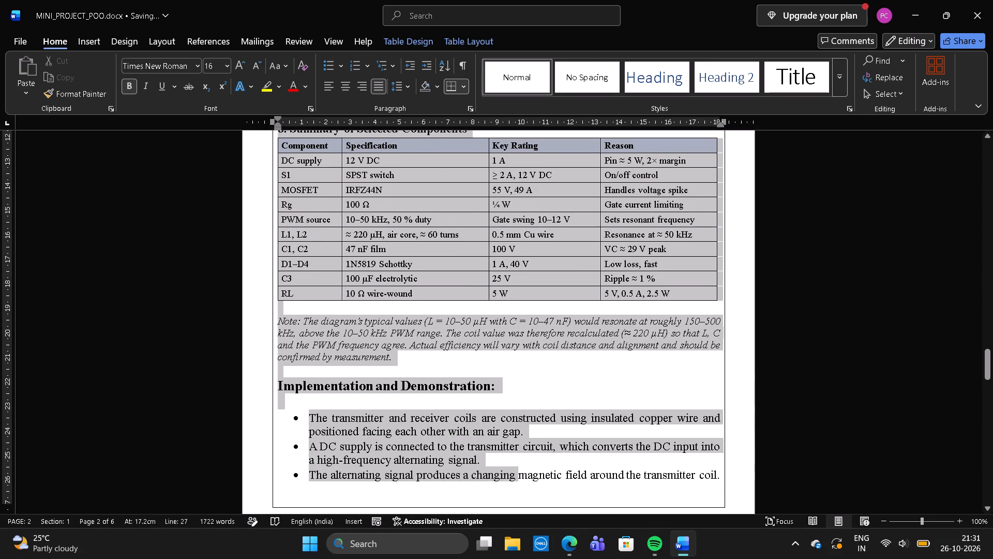
left_click_drag(518, 456, 429, 359)
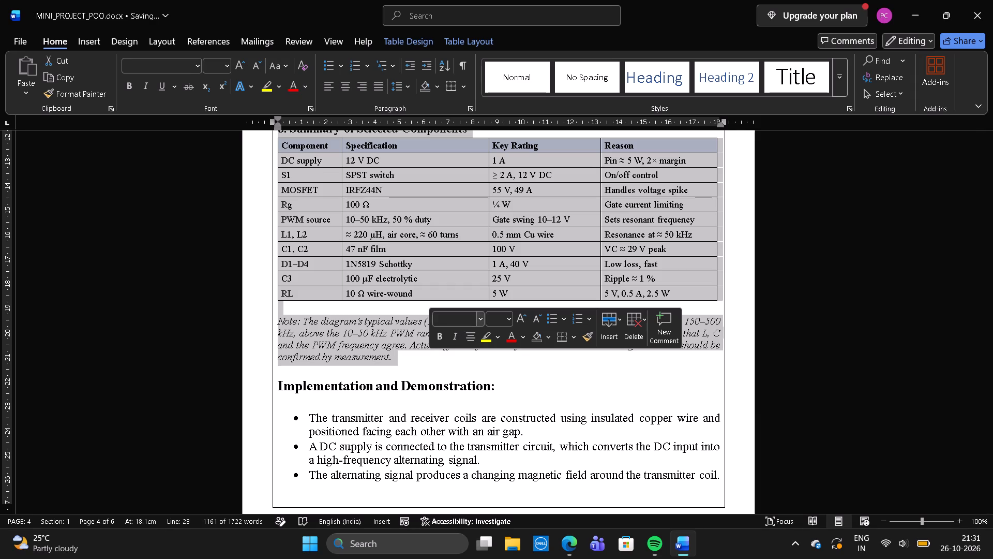
left_click(463, 320)
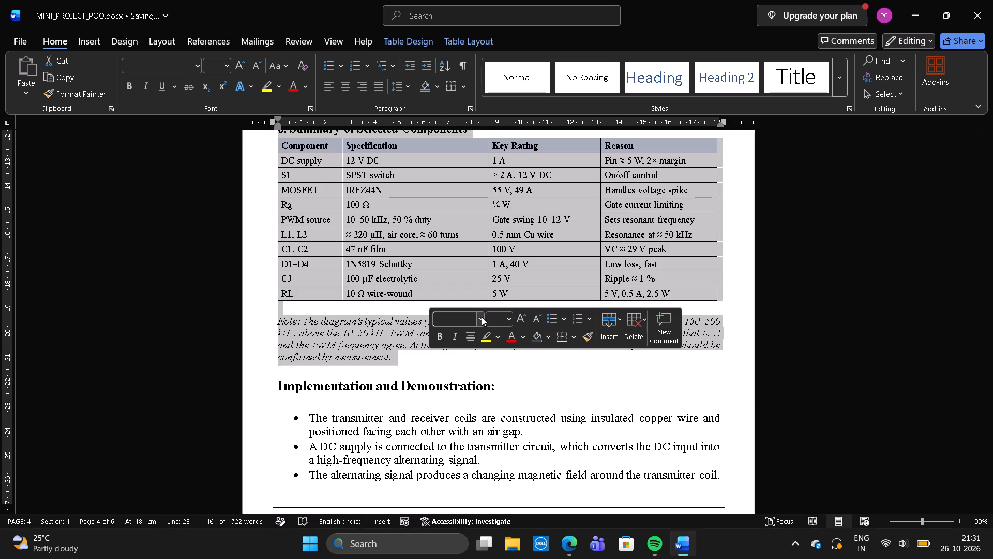
left_click(482, 317)
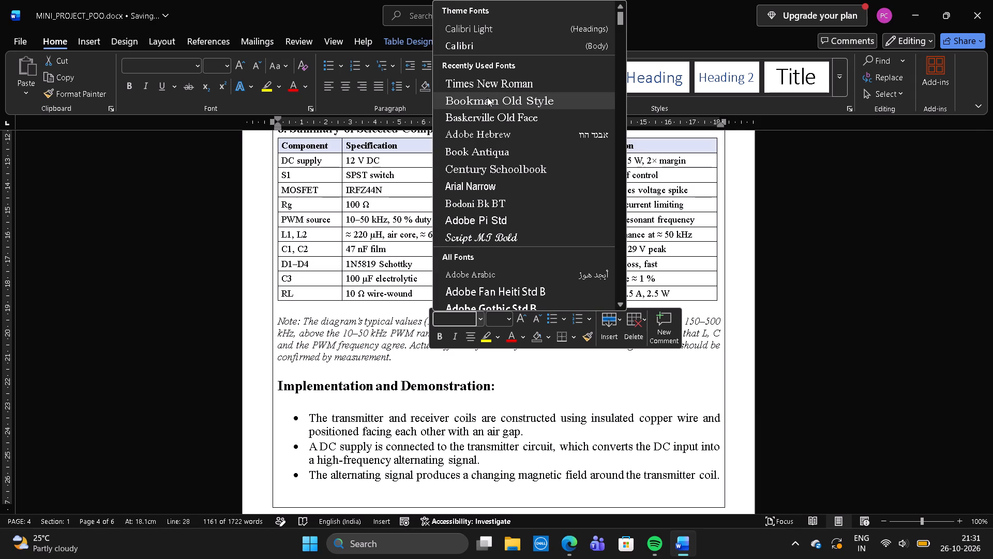
left_click(496, 78)
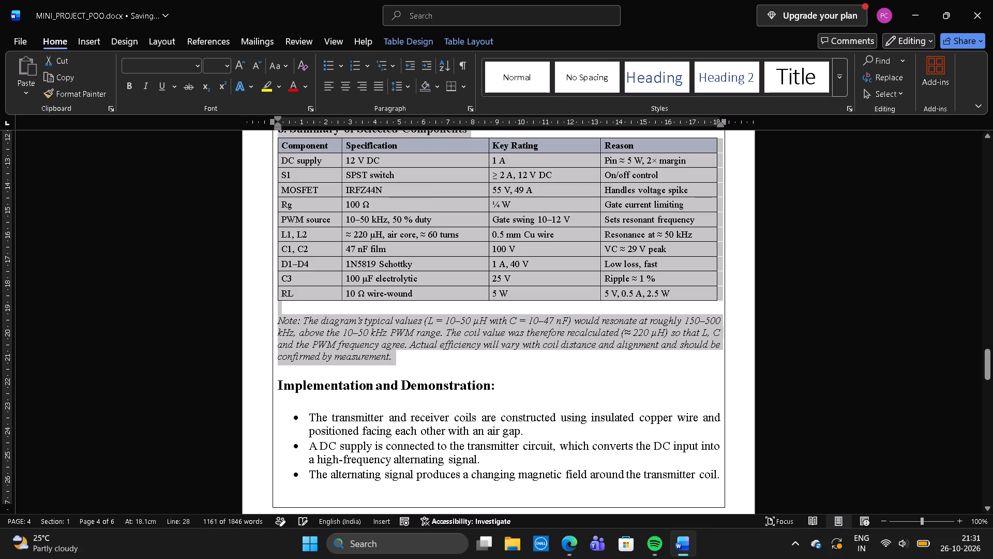
Review the font and layout of the calculation sections from the summary table back up through Coils and Resonant Capacitors.
scroll(421, 205, "up", 6)
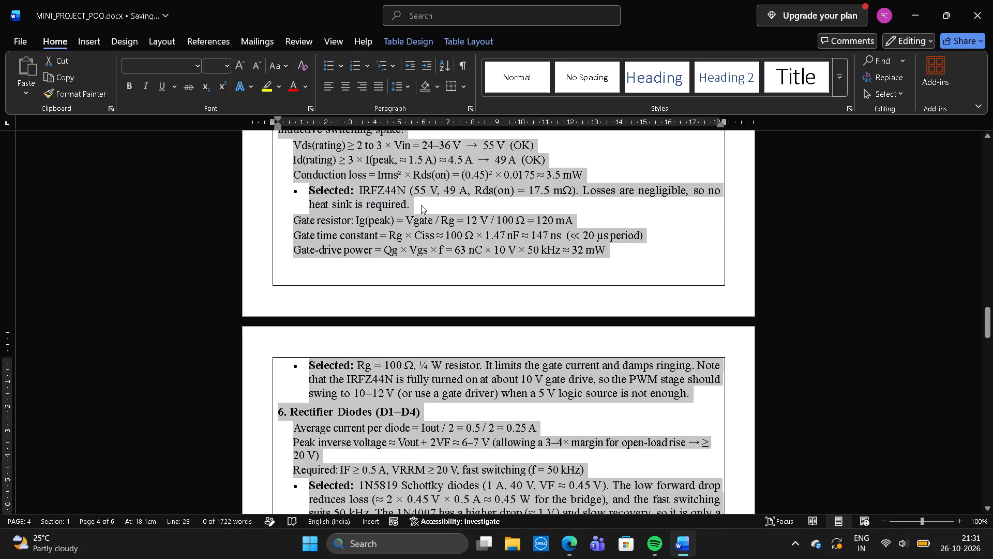
scroll(421, 205, "up", 7)
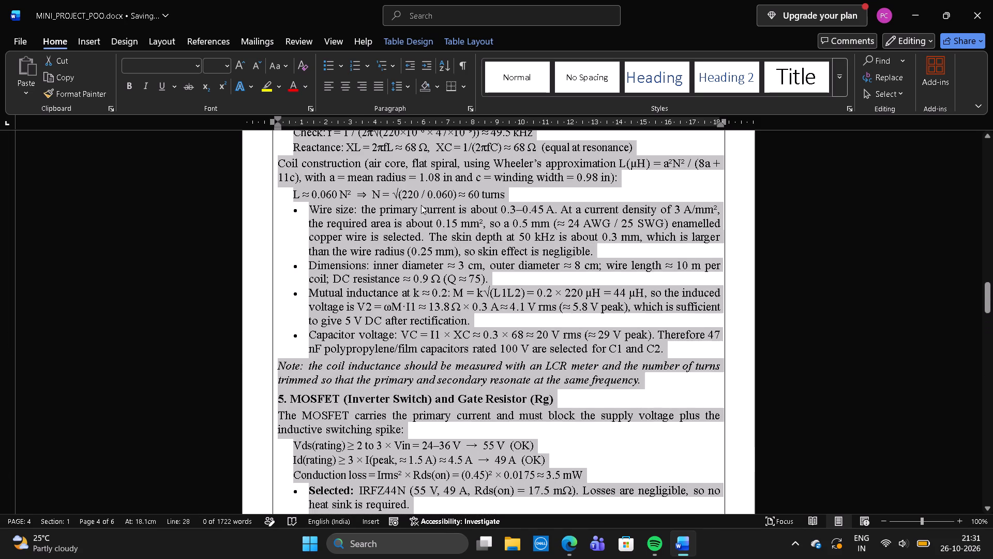
scroll(421, 205, "up", 3)
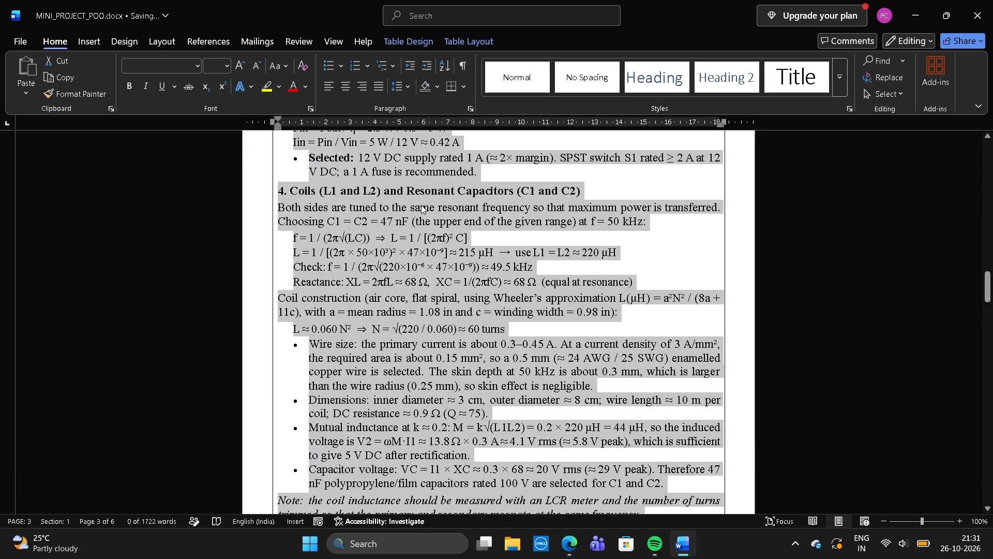
scroll(421, 205, "up", 2)
scroll(421, 205, "down", 2)
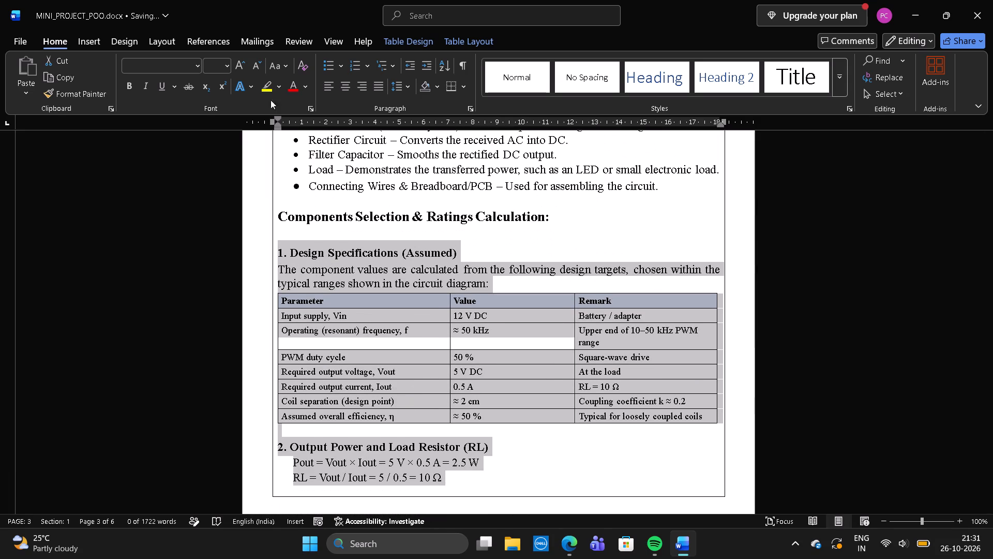
Apply Times New Roman to the selected text from "1. Design Specifications (Assumed)" through the note below the summary table, and deselect it.
left_click(197, 62)
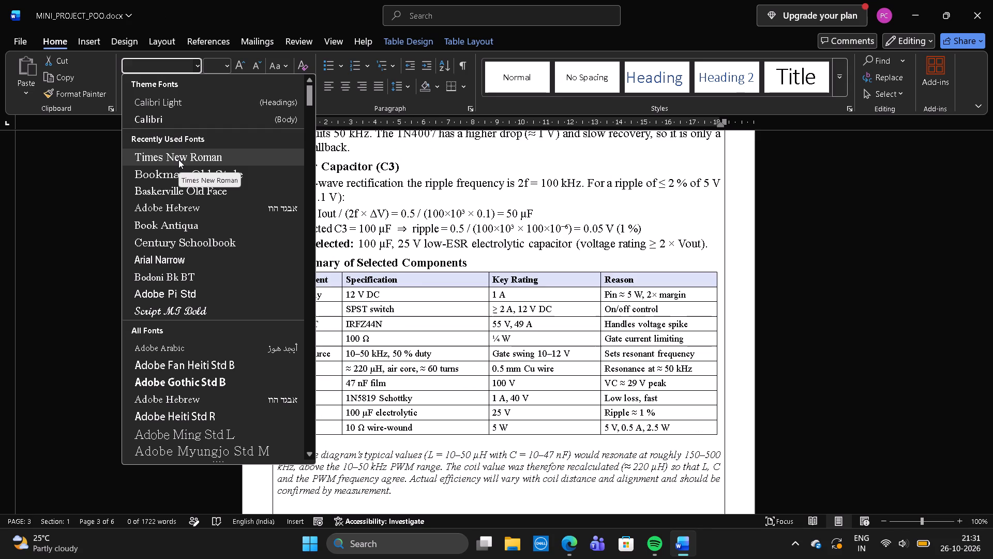
left_click(178, 159)
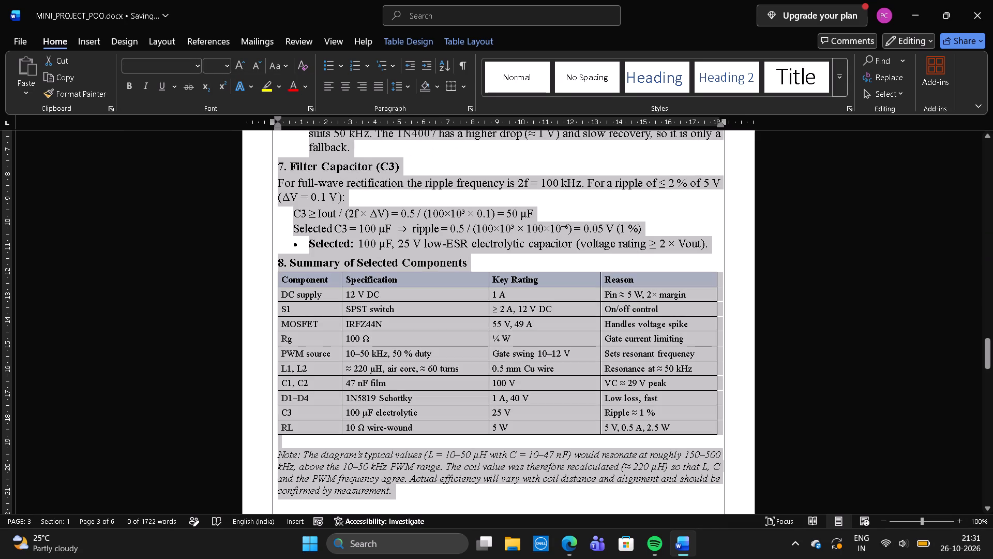
left_click(223, 279)
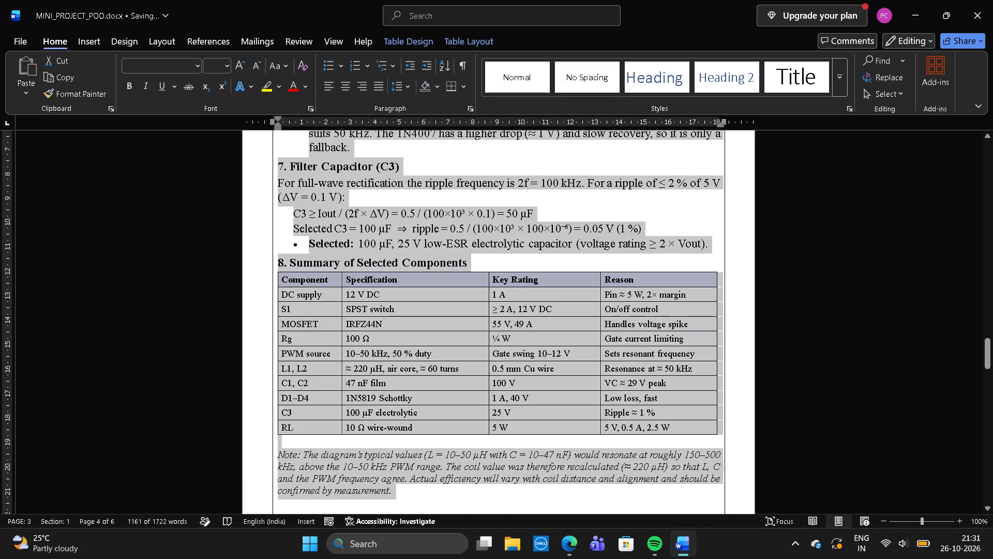
left_click(255, 288)
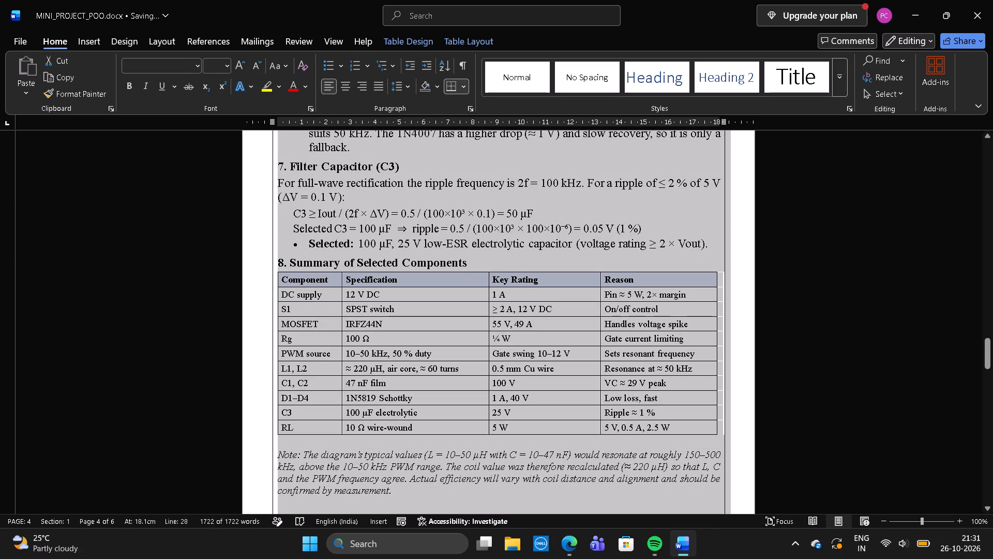
left_click(499, 301)
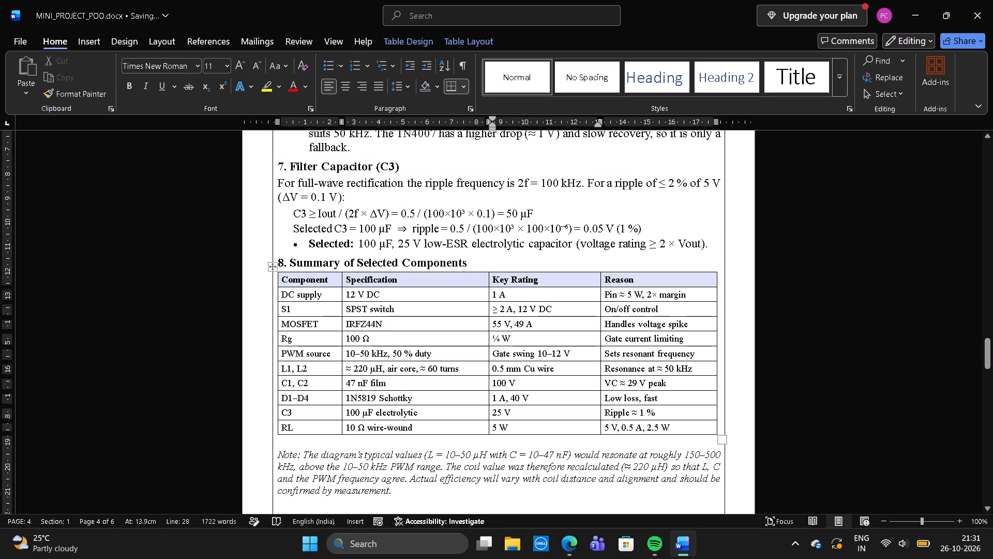
Review the report's font and layout from the calculation sections up to Circuit Diagram and back down to Design Specifications.
scroll(482, 359, "up", 6)
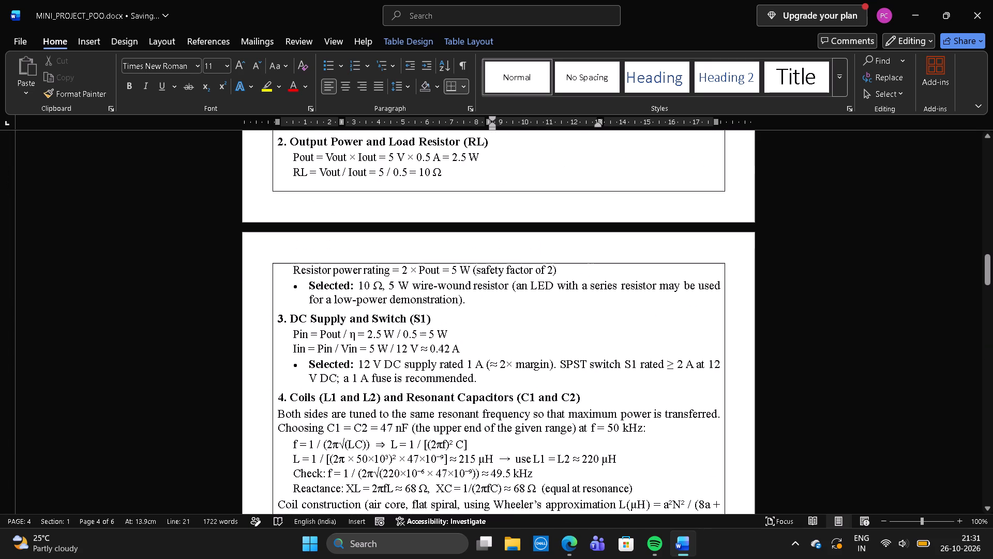
scroll(482, 359, "up", 1)
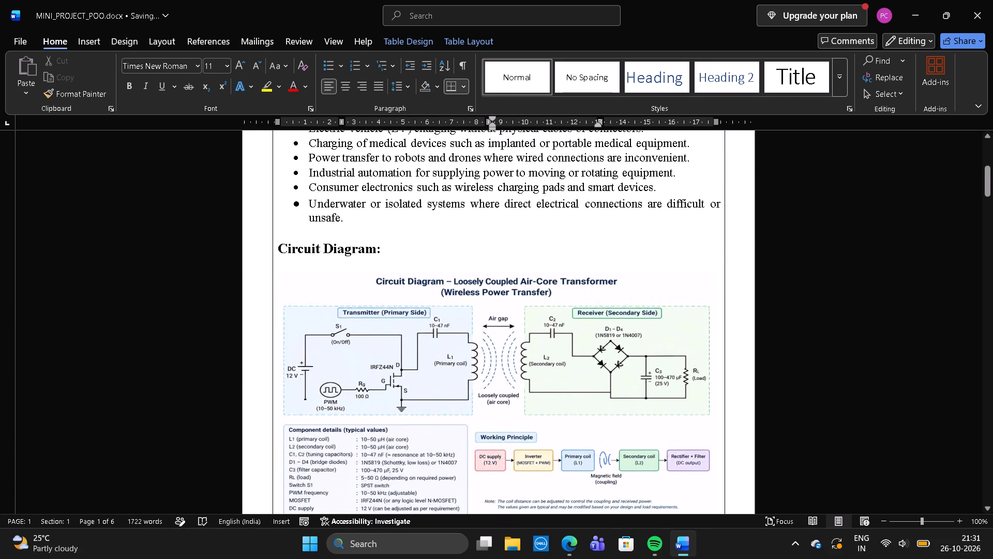
scroll(482, 359, "down", 3)
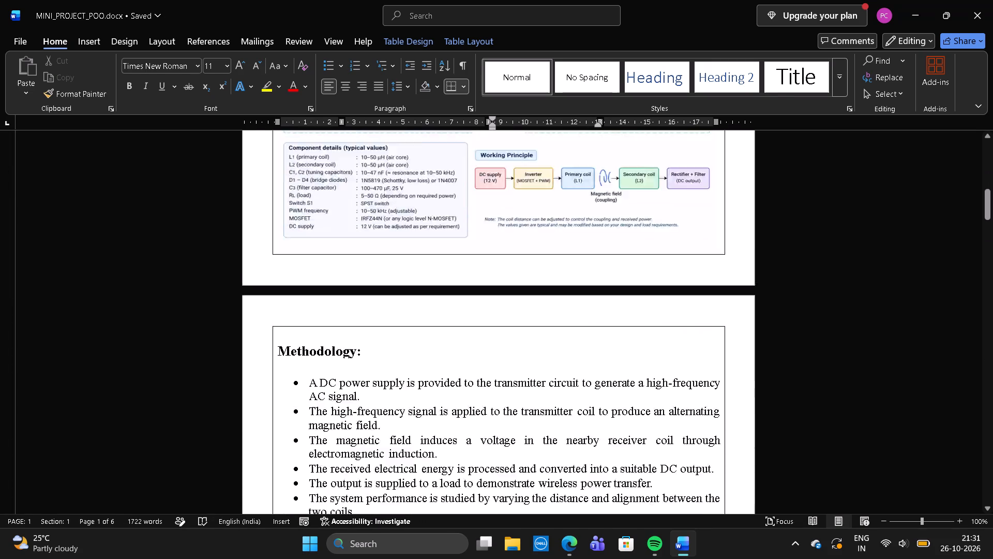
scroll(482, 359, "down", 3)
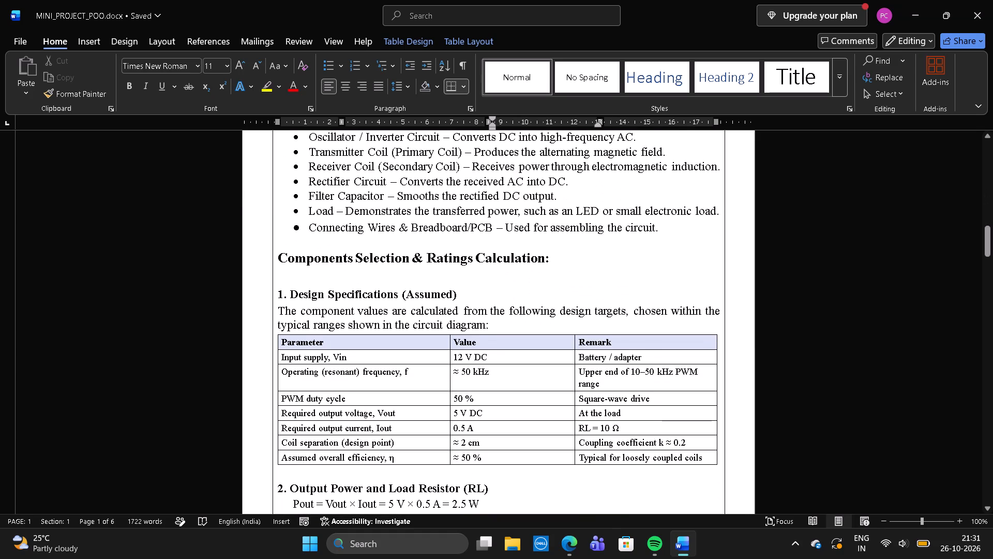
scroll(482, 359, "down", 1)
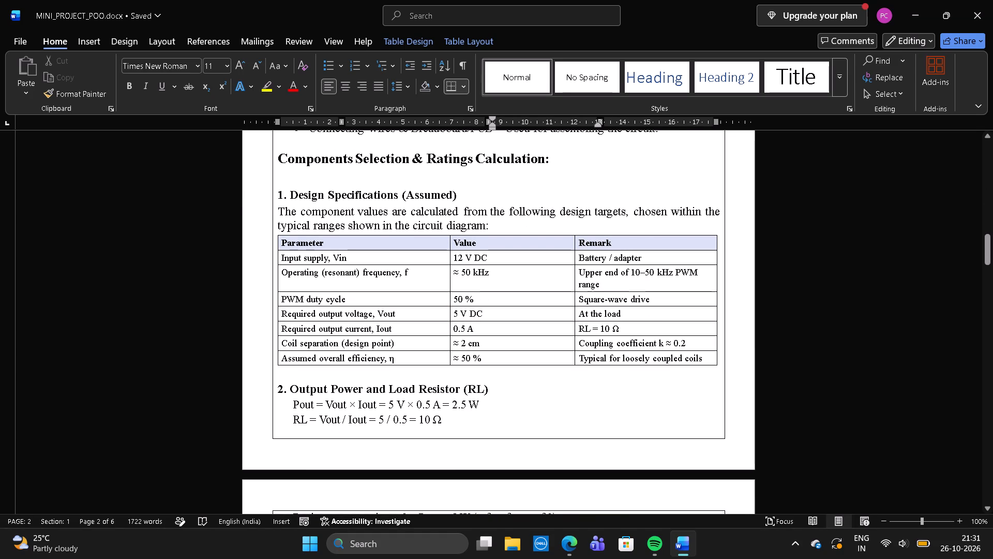
Check the font and size of the "1. Design Specifications (Assumed)" and "2. Output Power and Load Resistor (RL)" headings.
left_click_drag(278, 192, 455, 188)
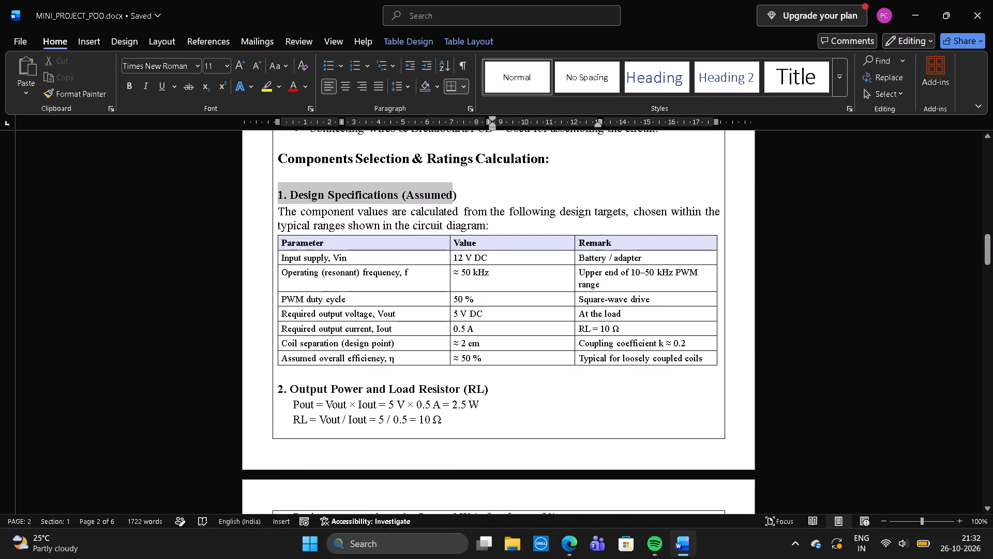
left_click_drag(455, 188, 467, 193)
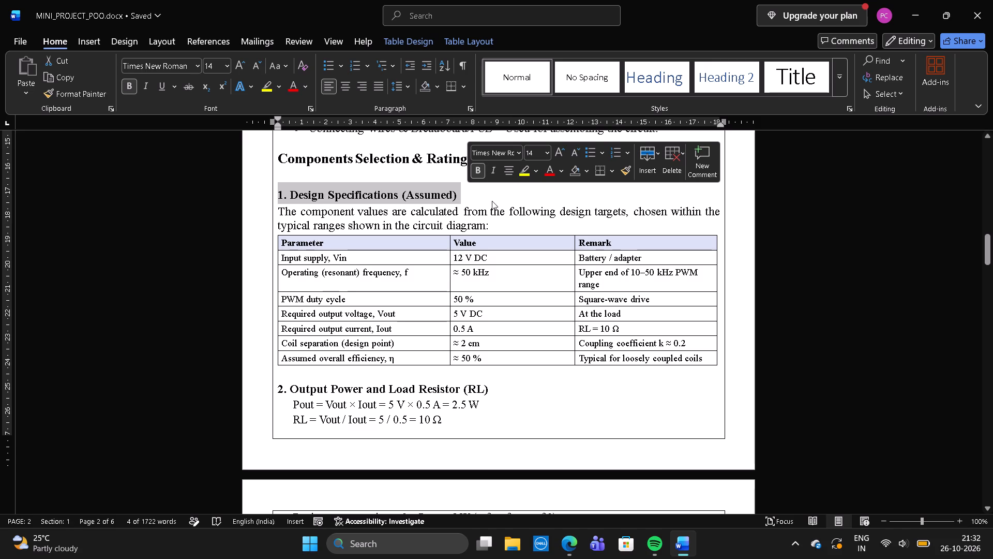
left_click(497, 394)
scroll(497, 394, "up", 3)
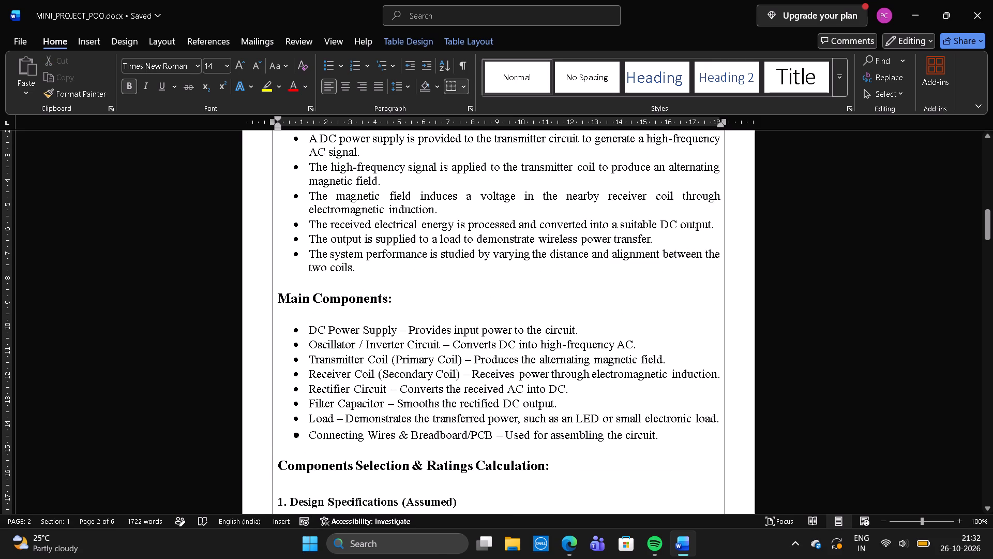
Check the font and size of the first Main Components bullet and the "Application:" heading for reference.
left_click_drag(309, 325, 420, 337)
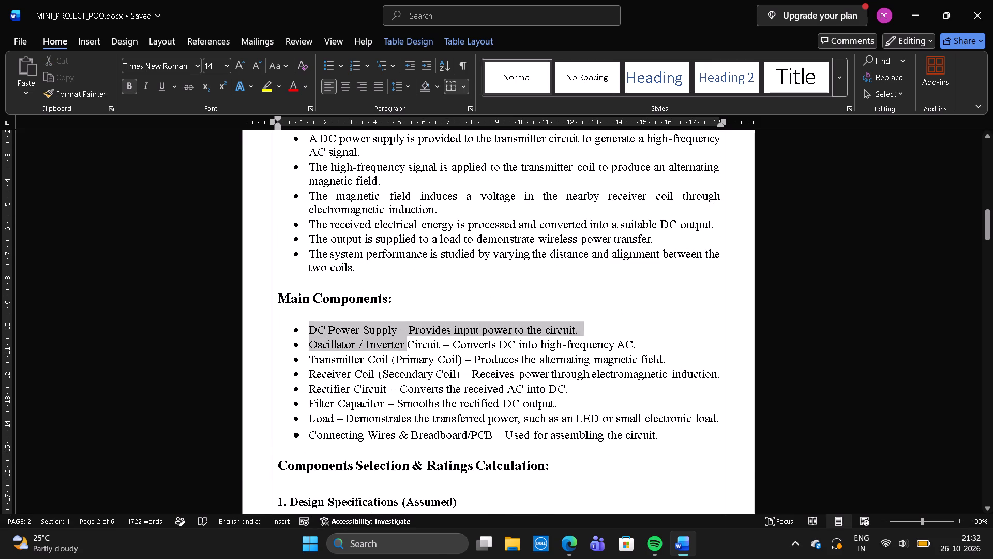
left_click_drag(420, 337, 579, 330)
left_click(509, 305)
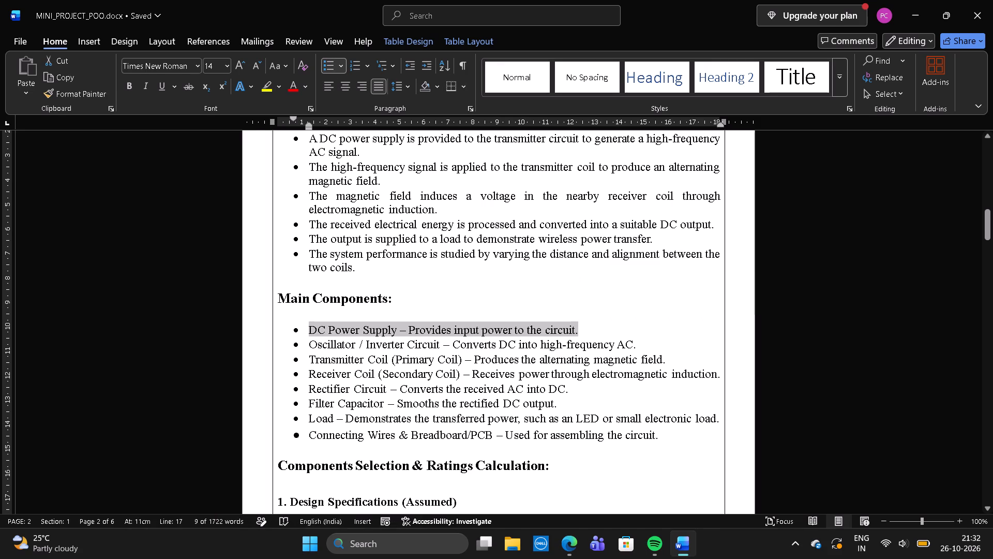
scroll(509, 305, "down", 4)
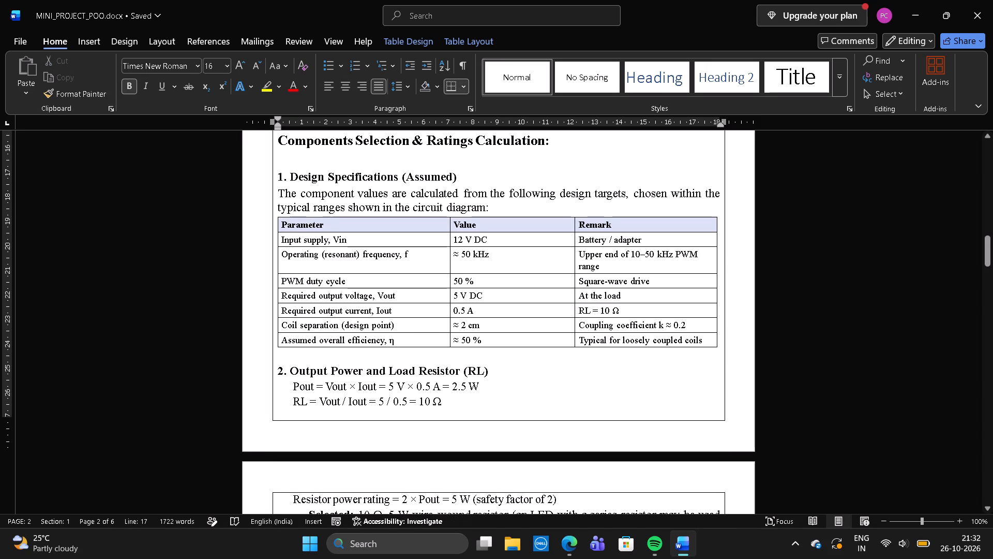
scroll(295, 195, "up", 2)
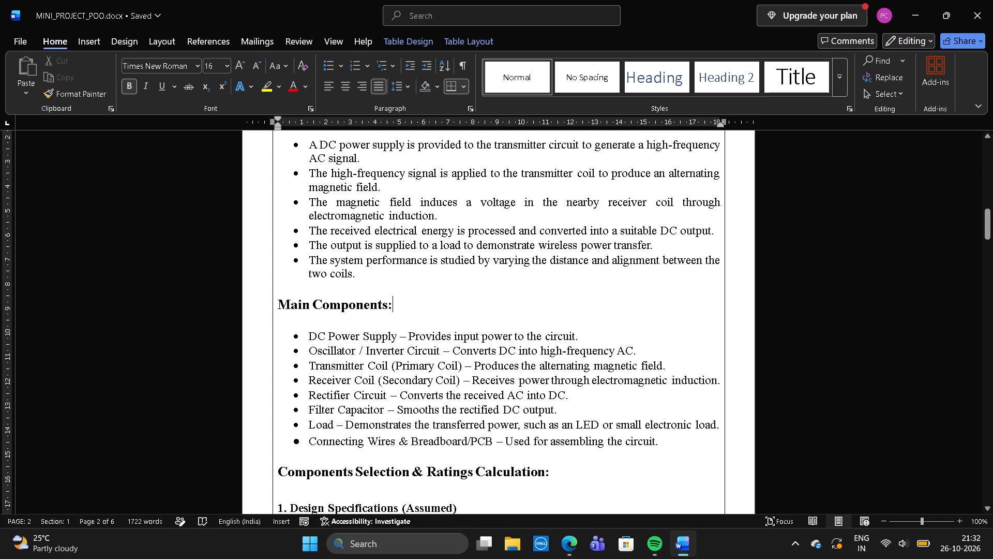
scroll(295, 195, "up", 4)
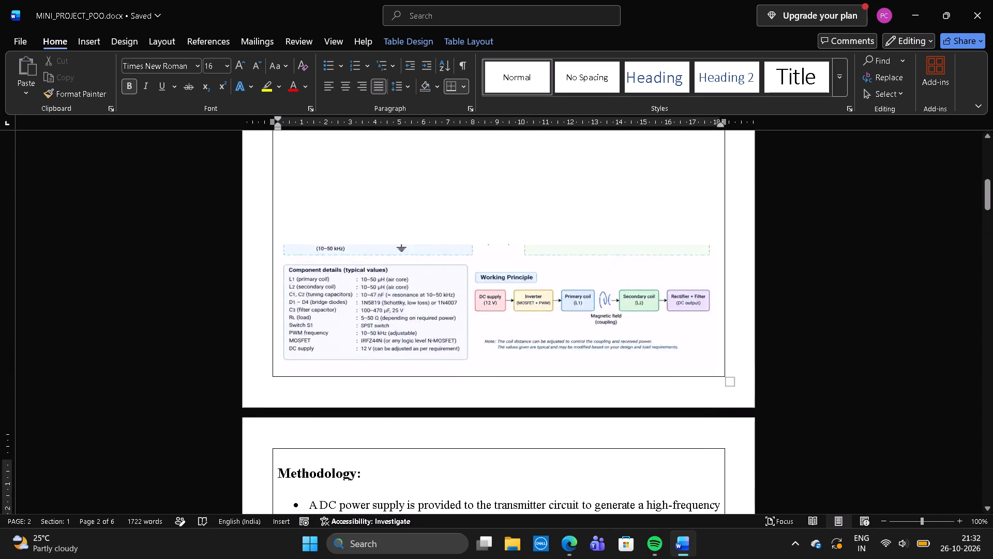
scroll(295, 195, "up", 3)
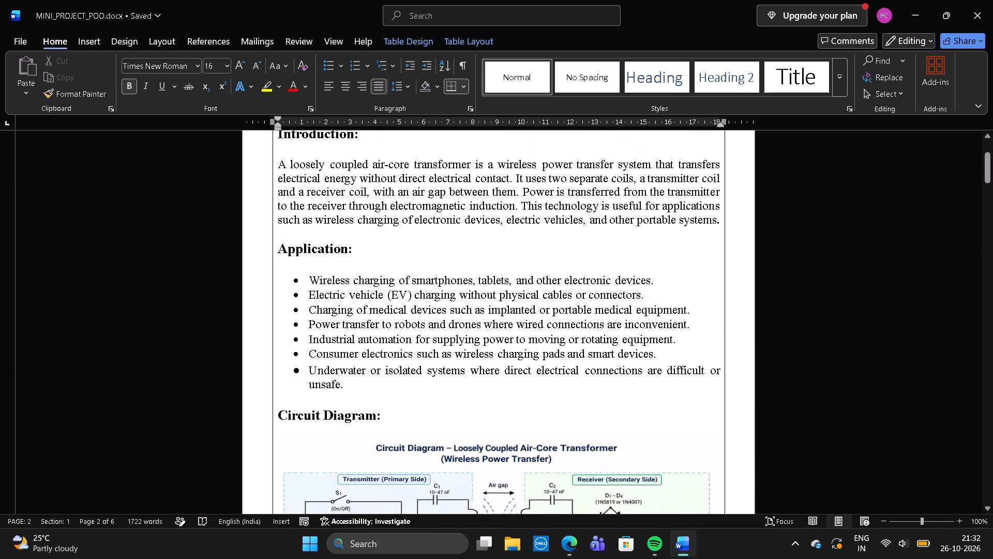
scroll(295, 195, "up", 1)
left_click_drag(280, 245, 281, 245)
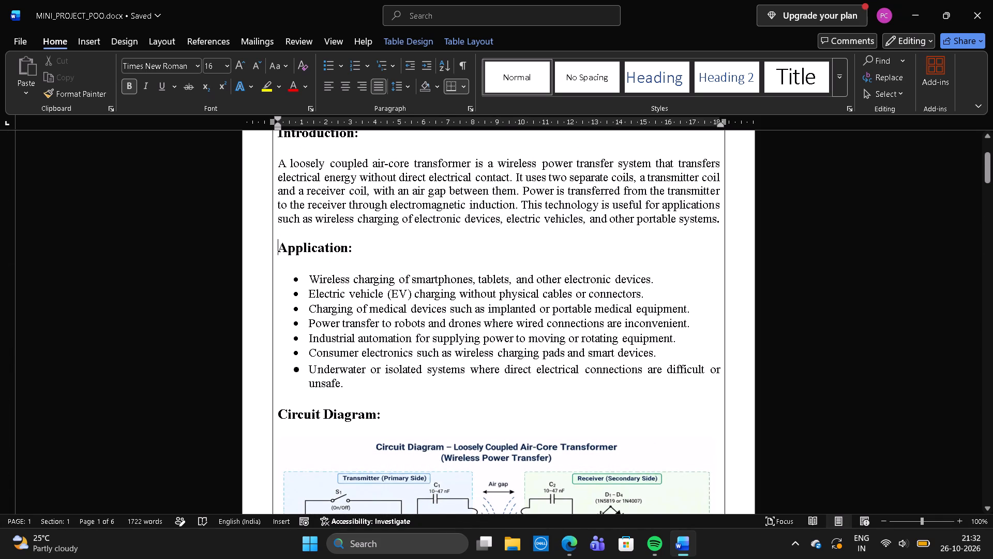
left_click_drag(281, 245, 359, 247)
left_click(400, 244)
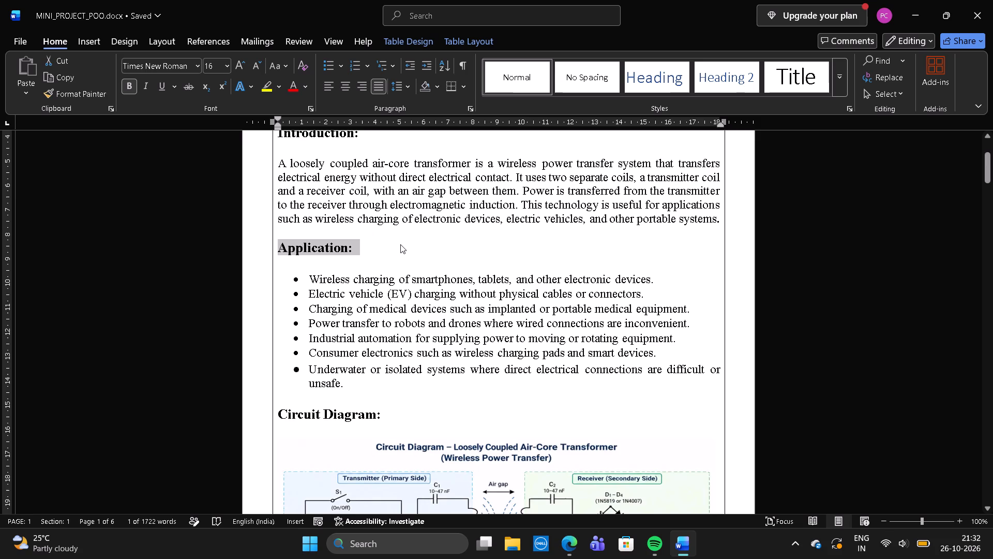
Check the font and size of the Components Selection heading, the Design Specifications intro paragraph and the "2. Output Power and Load Resistor (RL)" heading.
scroll(400, 244, "down", 6)
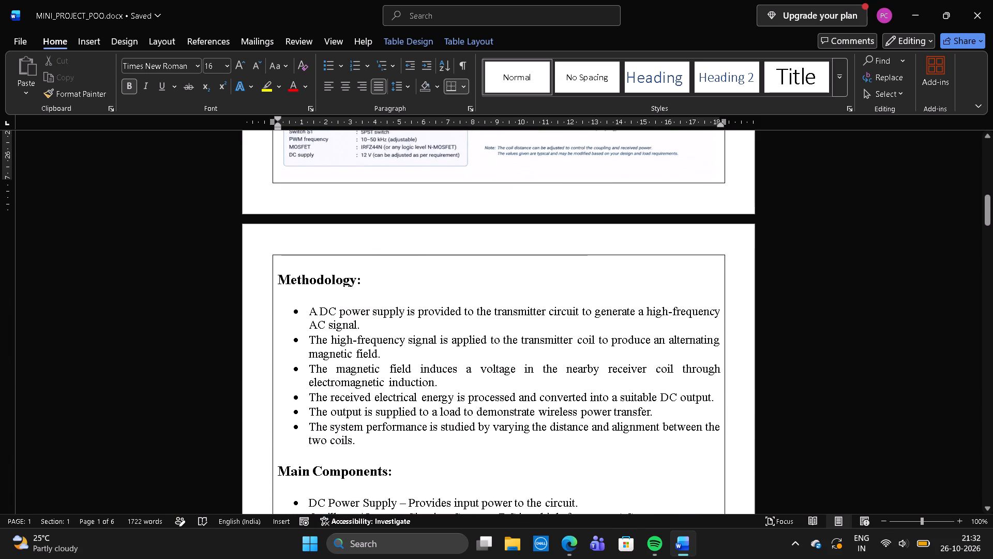
scroll(400, 244, "down", 4)
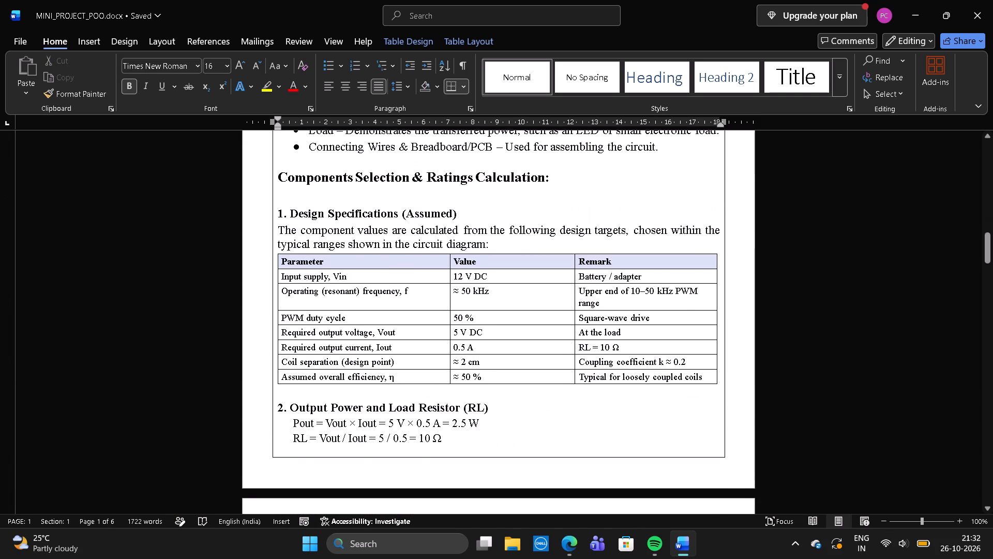
scroll(400, 244, "down", 1)
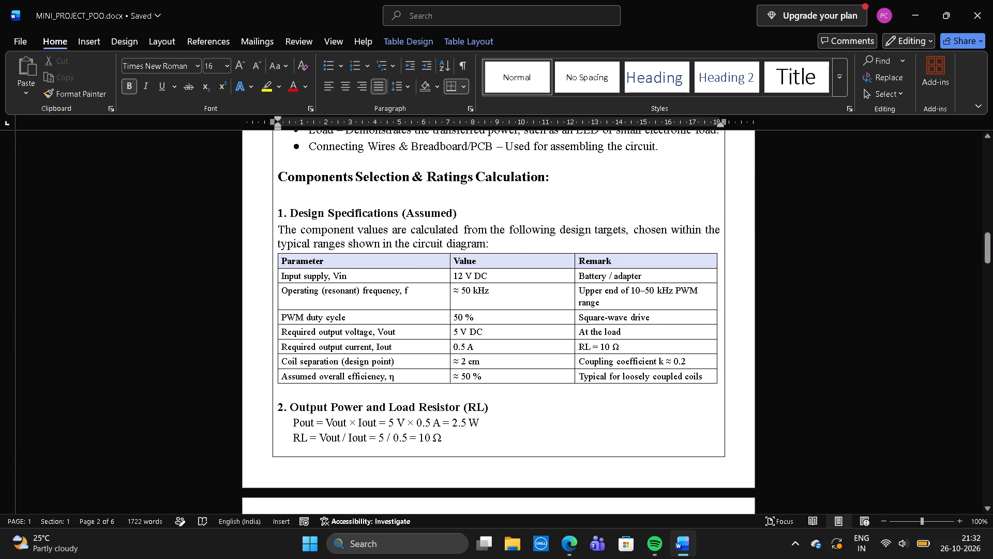
left_click_drag(280, 172, 471, 185)
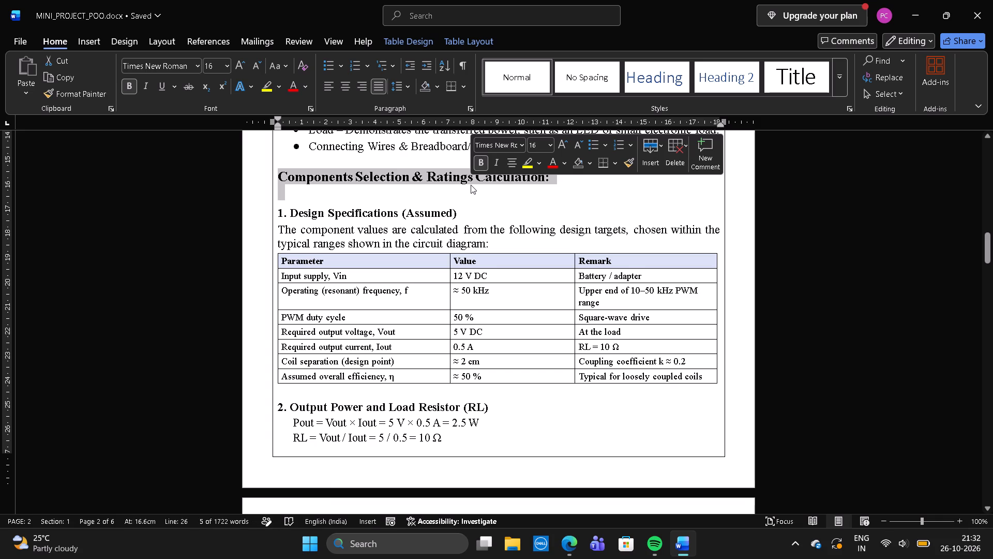
left_click(471, 210)
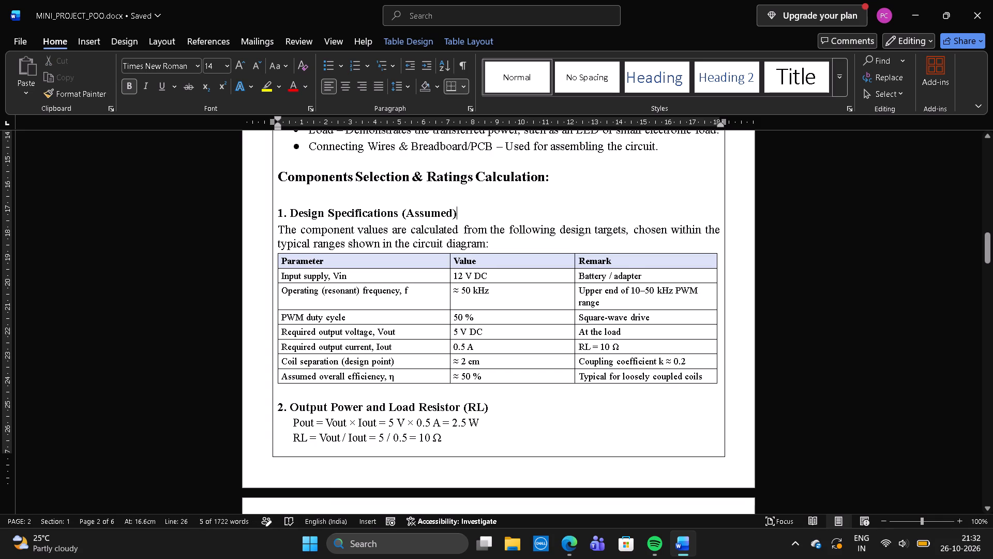
left_click_drag(280, 228, 283, 232)
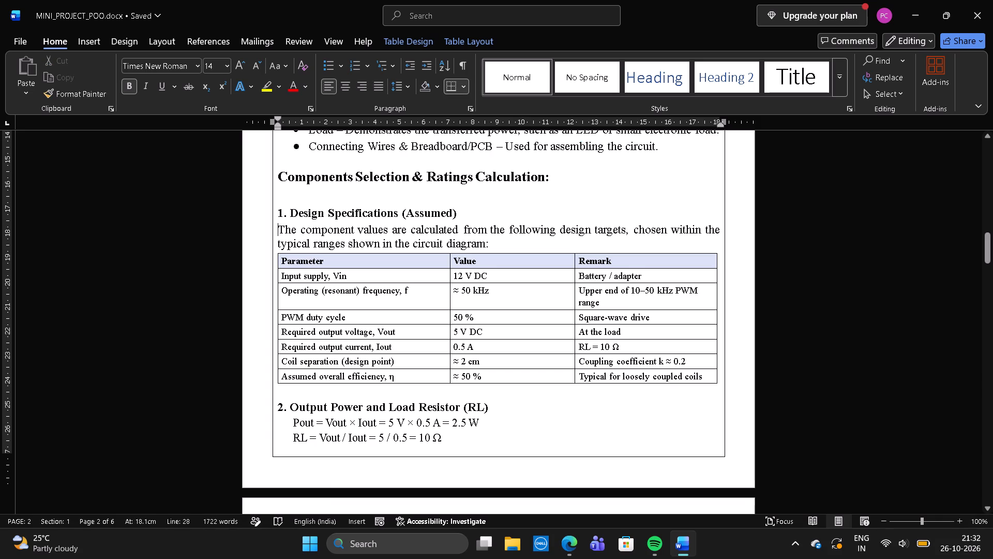
left_click_drag(283, 232, 495, 245)
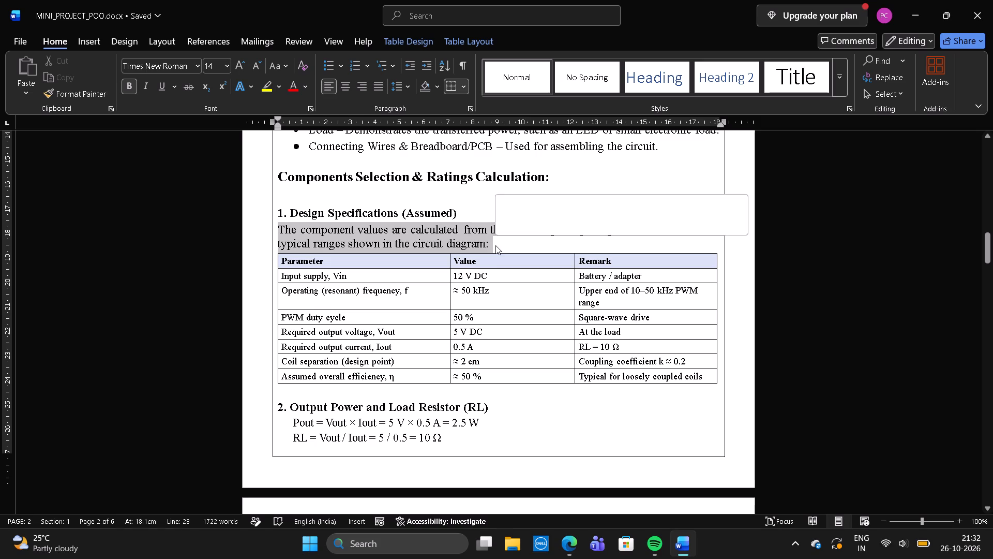
left_click(517, 394)
scroll(517, 394, "down", 1)
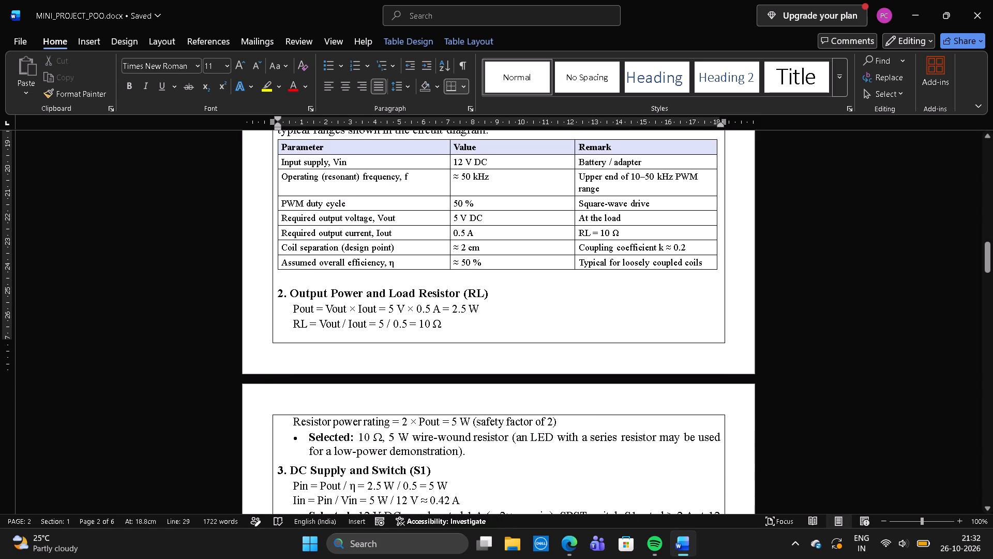
left_click_drag(278, 289, 330, 302)
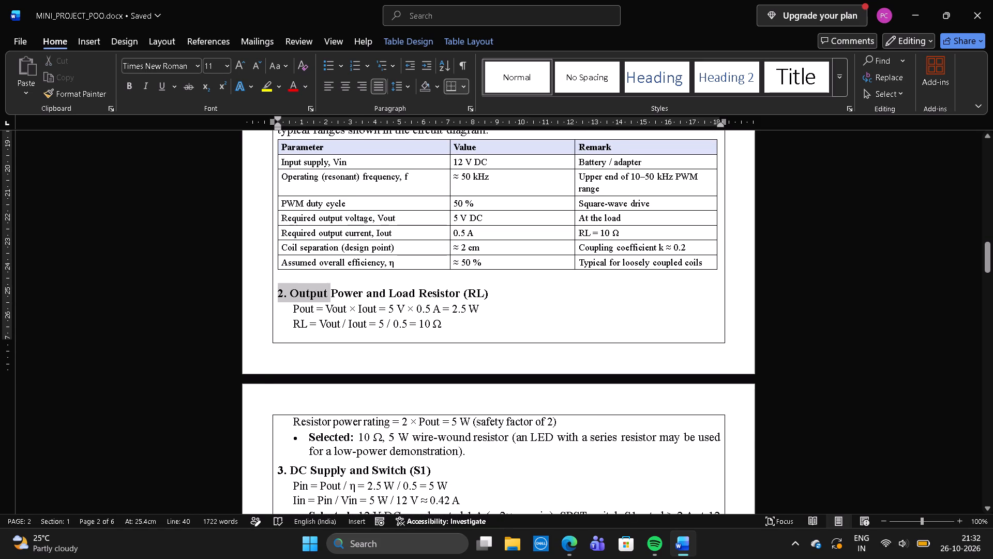
left_click_drag(330, 302, 501, 290)
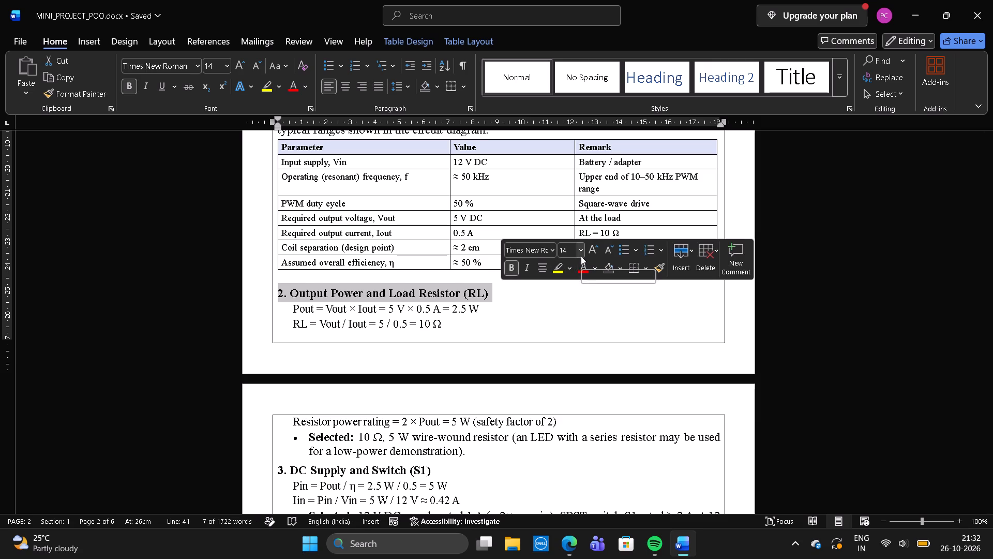
left_click(519, 321)
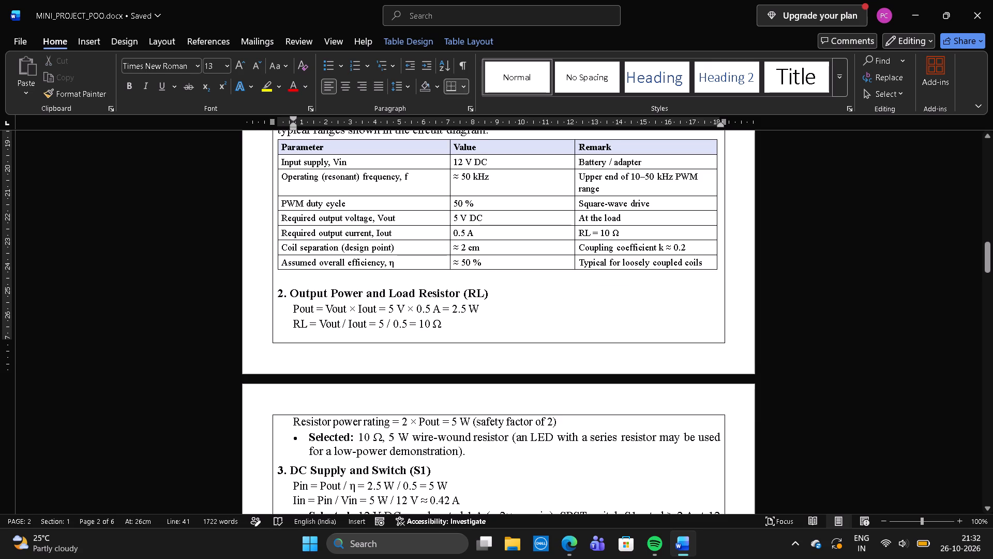
Set the font size to 14 for the equations and Selected bullet under "2. Output Power and Load Resistor (RL)".
scroll(463, 307, "down", 1)
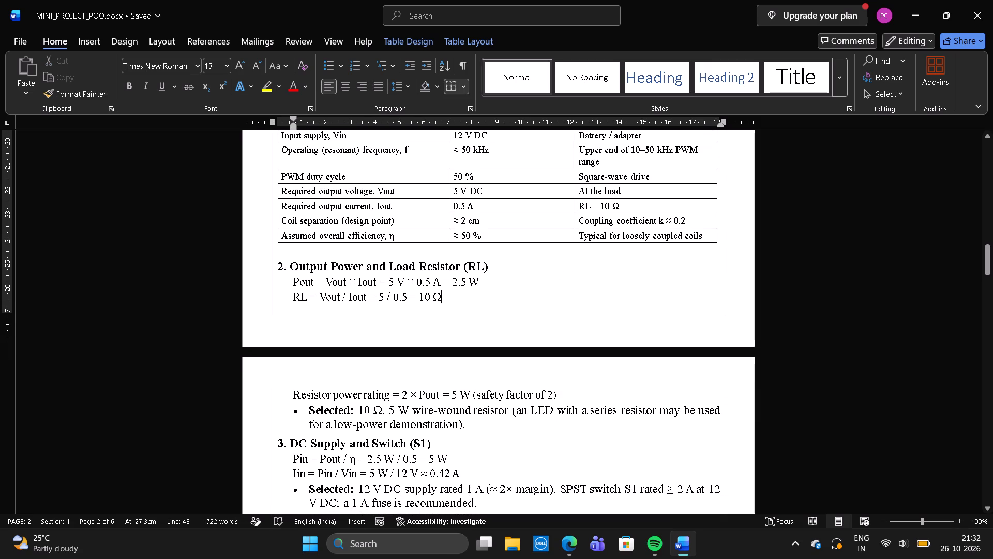
left_click_drag(291, 278, 514, 402)
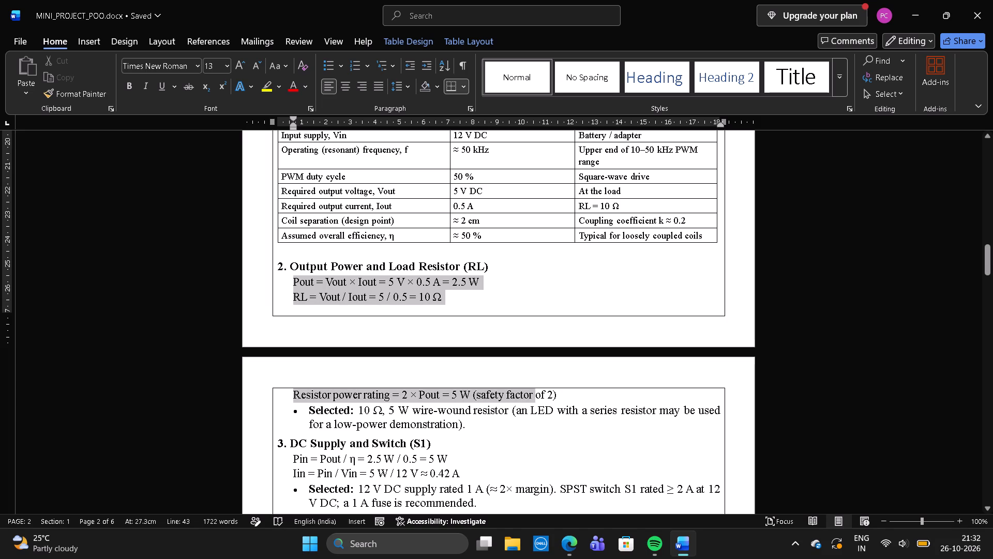
left_click_drag(514, 402, 510, 426)
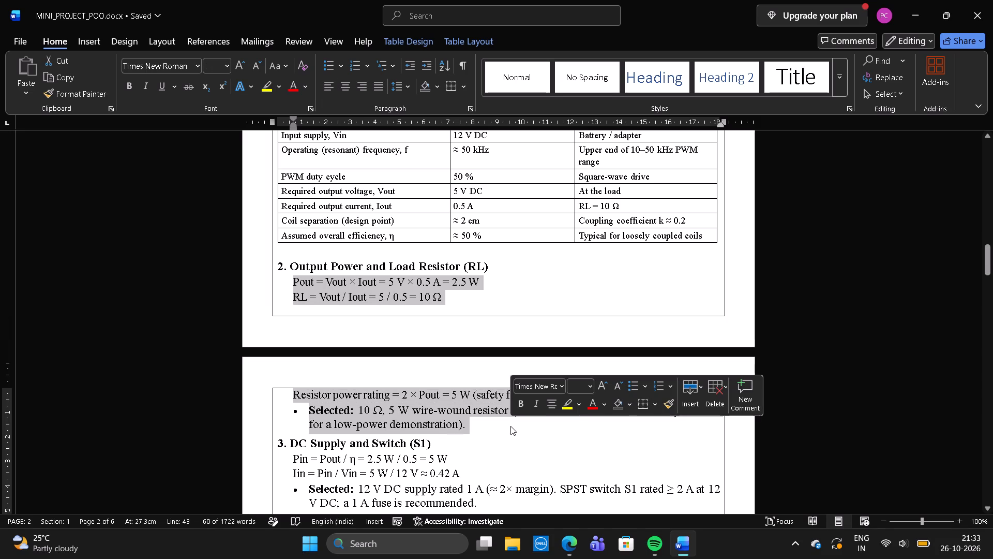
left_click(591, 389)
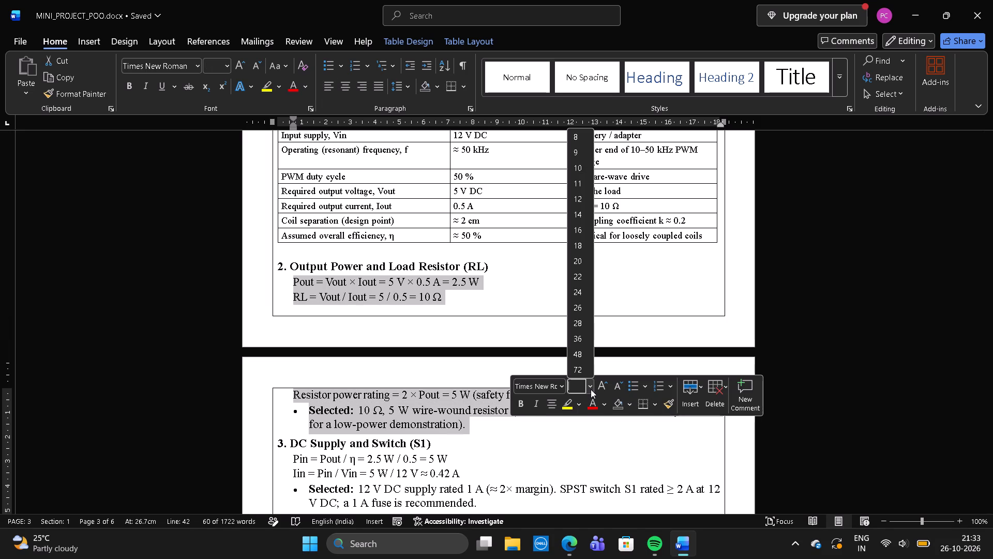
left_click(578, 215)
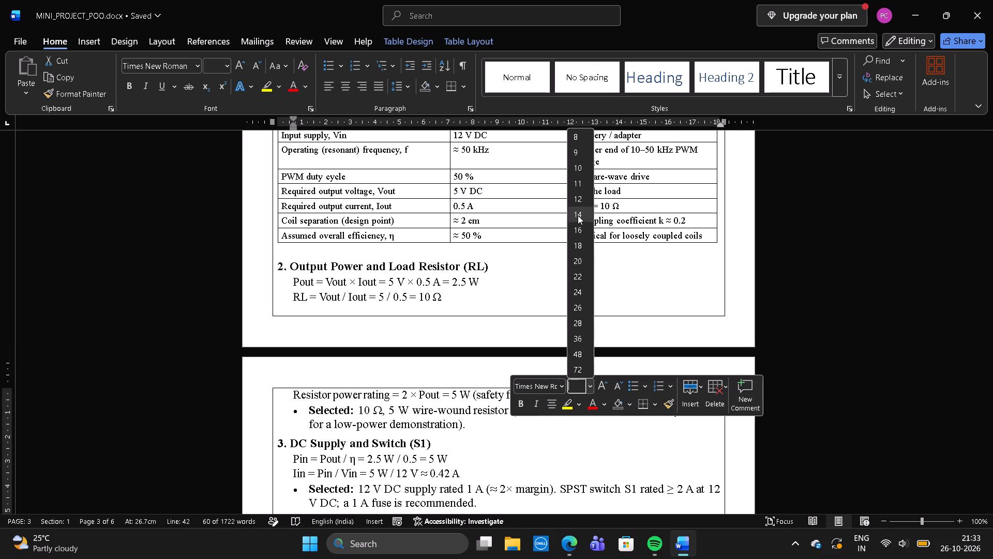
left_click(504, 453)
Insert a blank line above the "Resistor power rating" line at the start of page 3.
scroll(504, 453, "up", 1)
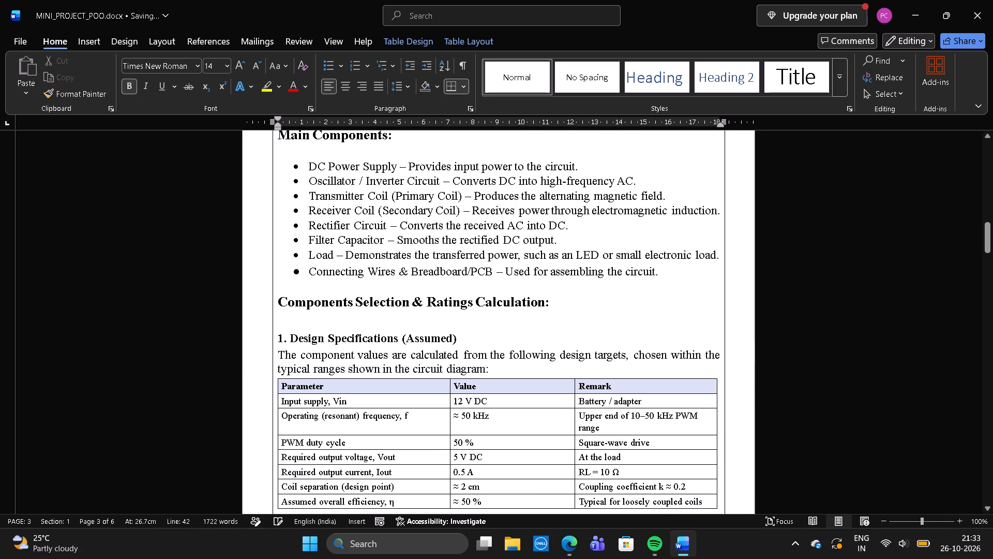
scroll(504, 453, "up", 2)
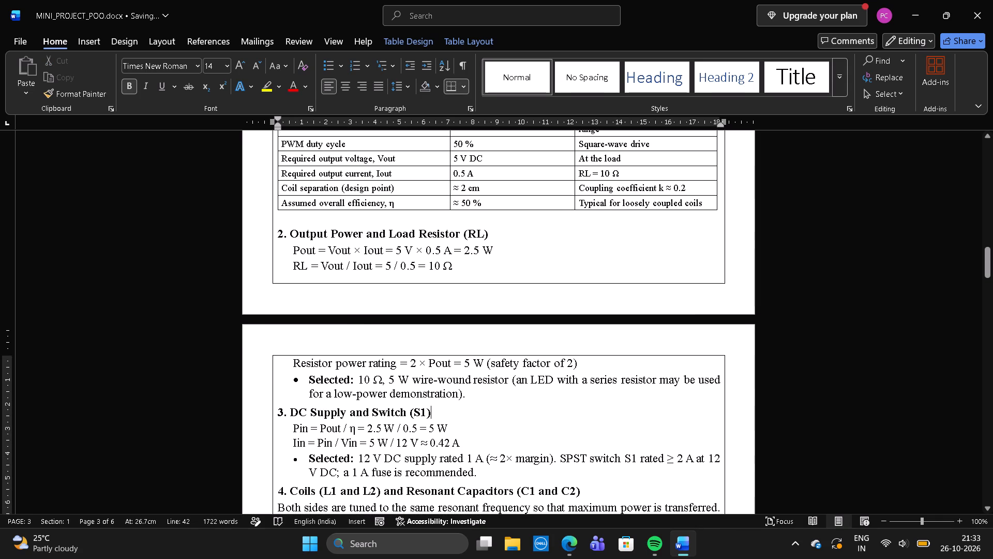
scroll(504, 453, "up", 1)
scroll(504, 453, "right", 1)
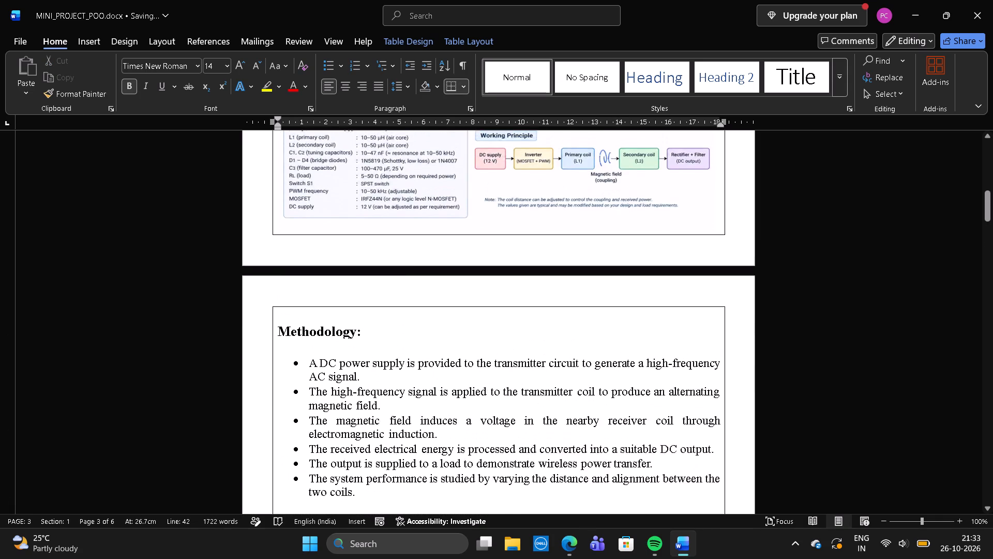
scroll(504, 453, "right", 1)
scroll(504, 453, "down", 5)
scroll(504, 453, "up", 2)
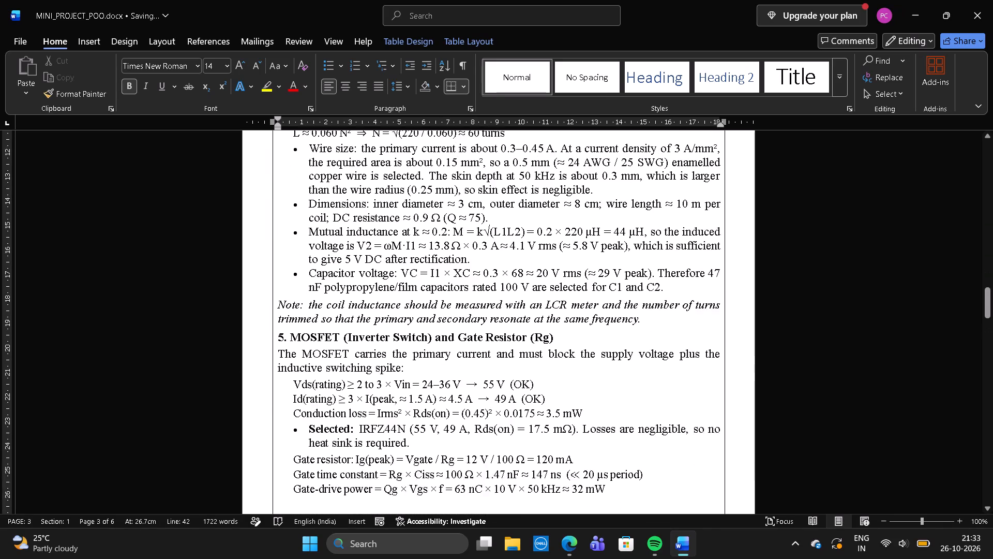
scroll(504, 453, "up", 4)
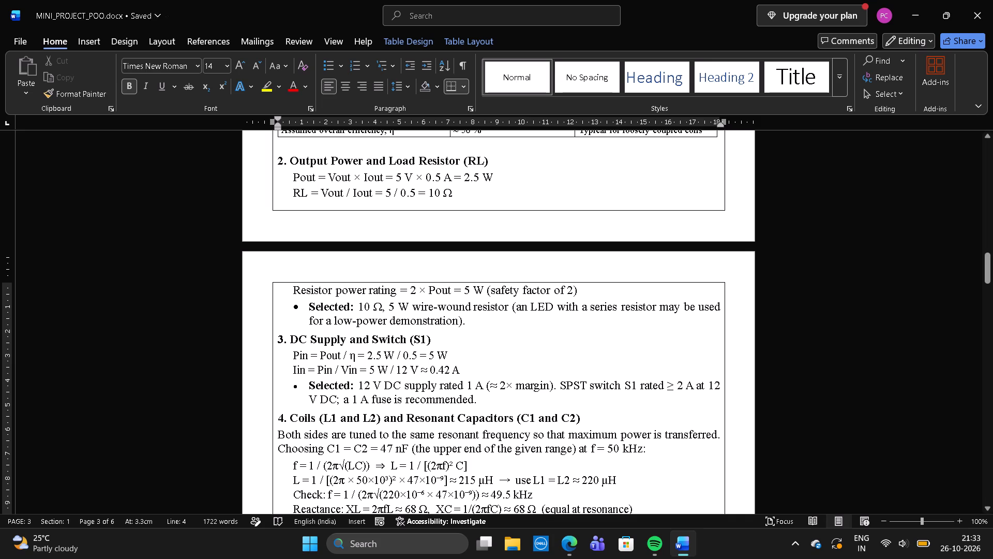
left_click(290, 286)
key("Return")
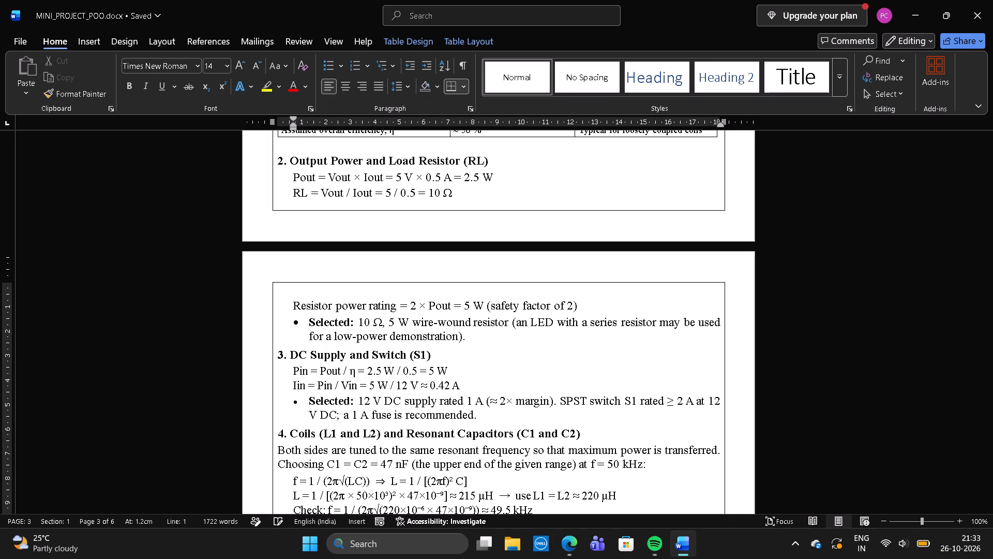
Insert a blank line above the report title, inside the page border on the first page.
scroll(290, 286, "up", 19)
scroll(290, 286, "down", 1)
scroll(290, 286, "up", 1)
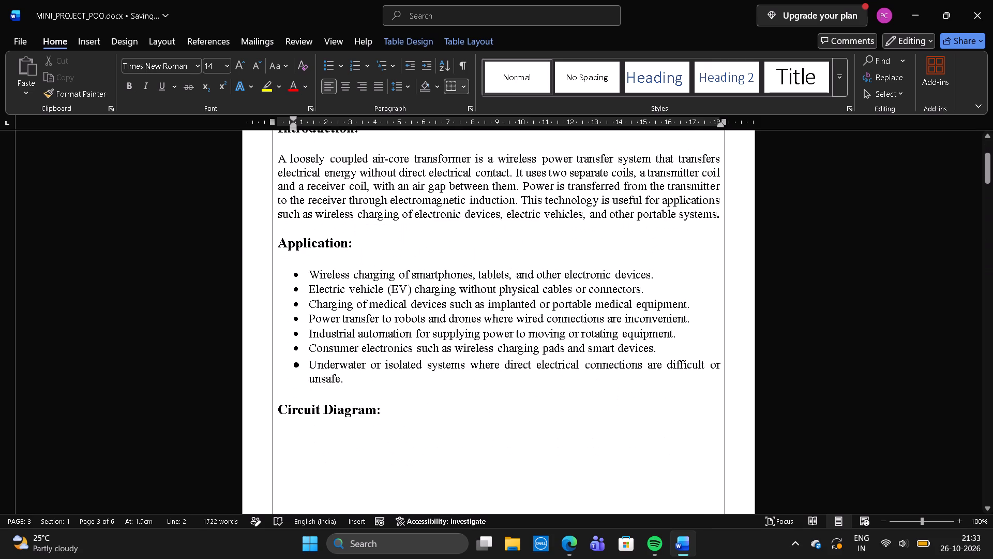
scroll(290, 286, "up", 1)
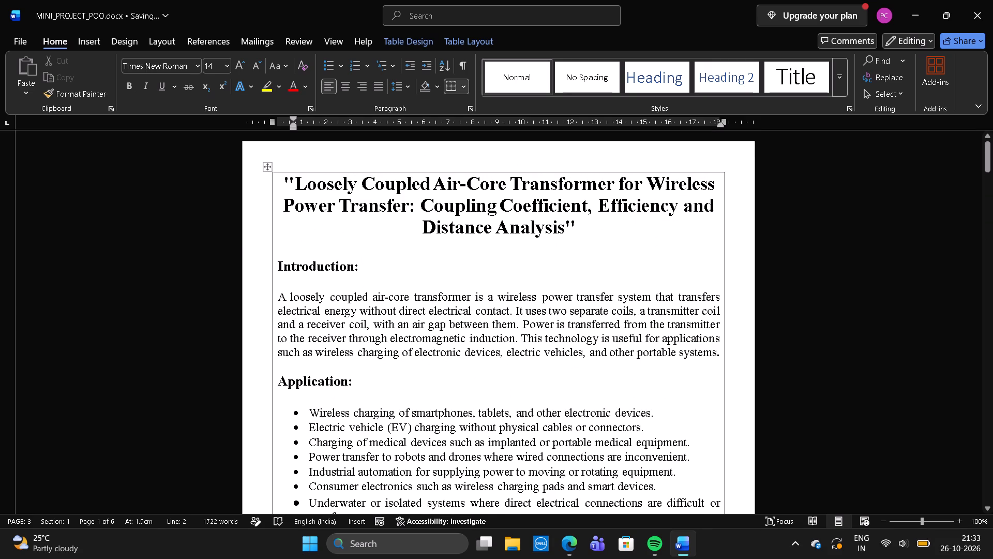
left_click(283, 179)
key("Return")
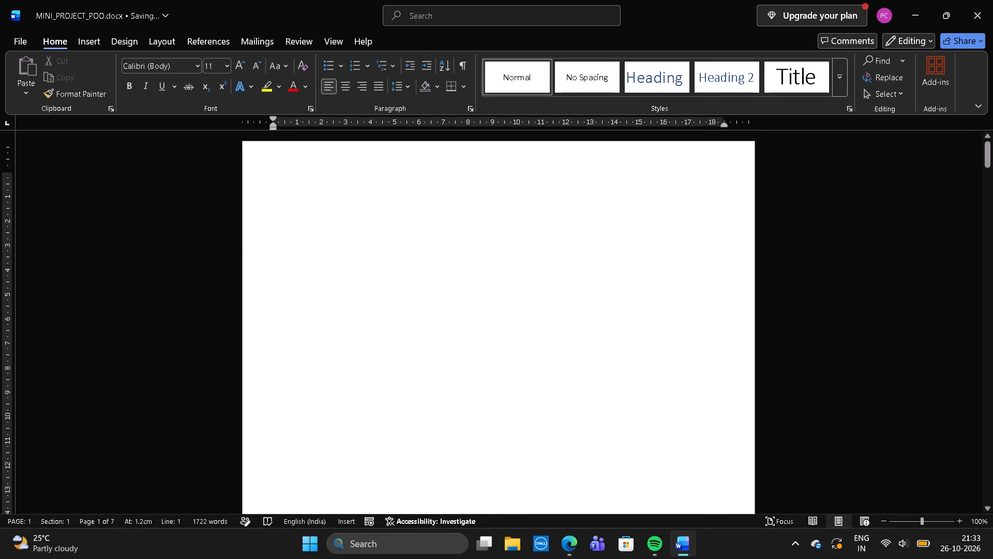
key("ctrl+z")
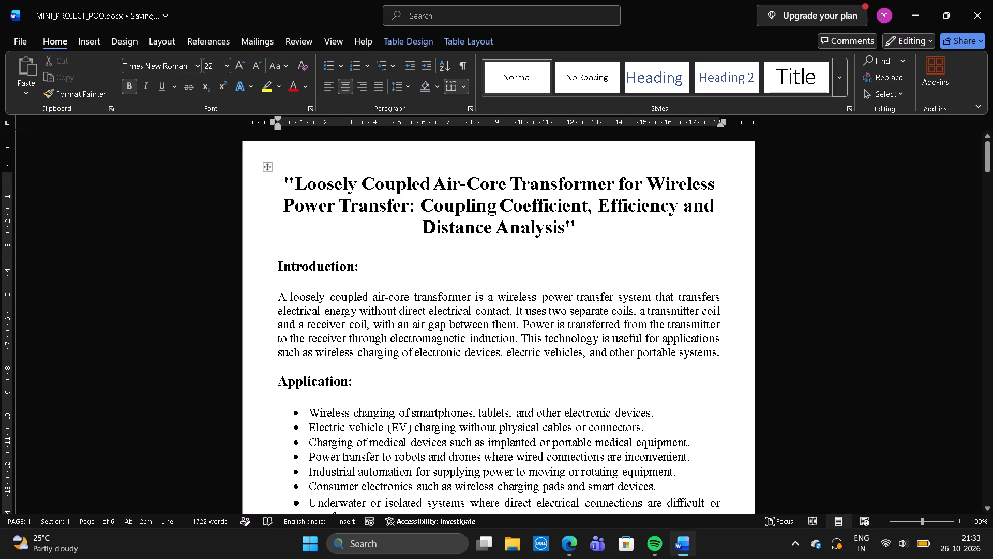
key("BackSpace")
key("space")
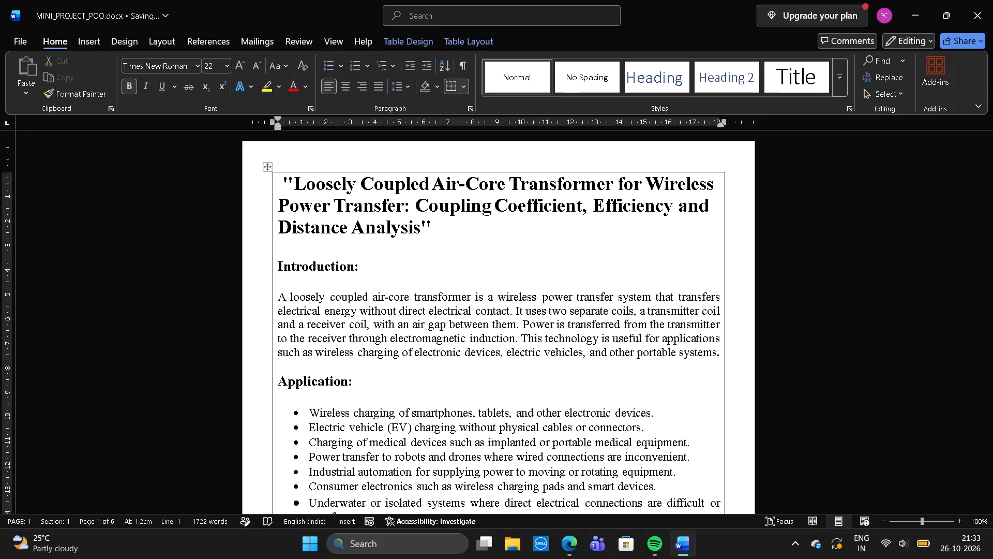
key("space")
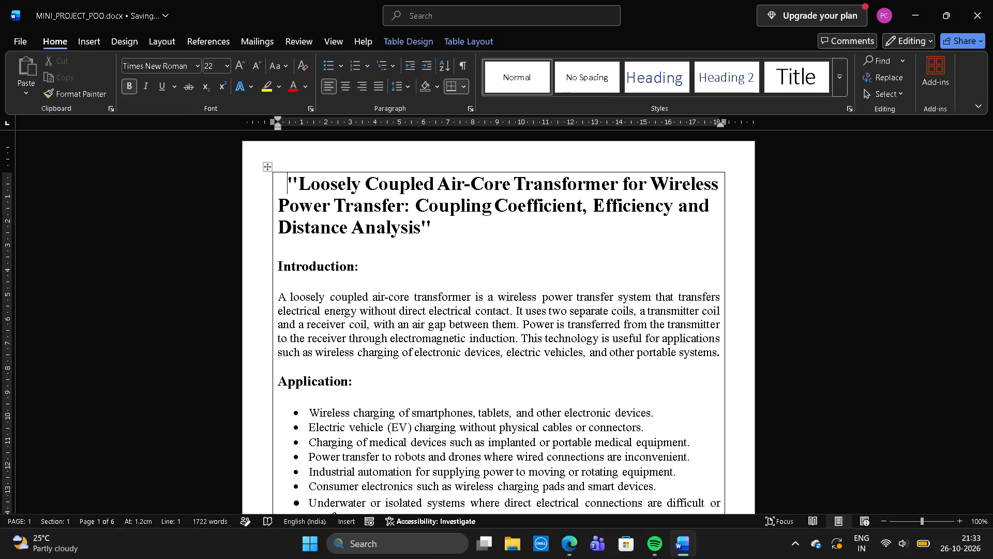
key("Return")
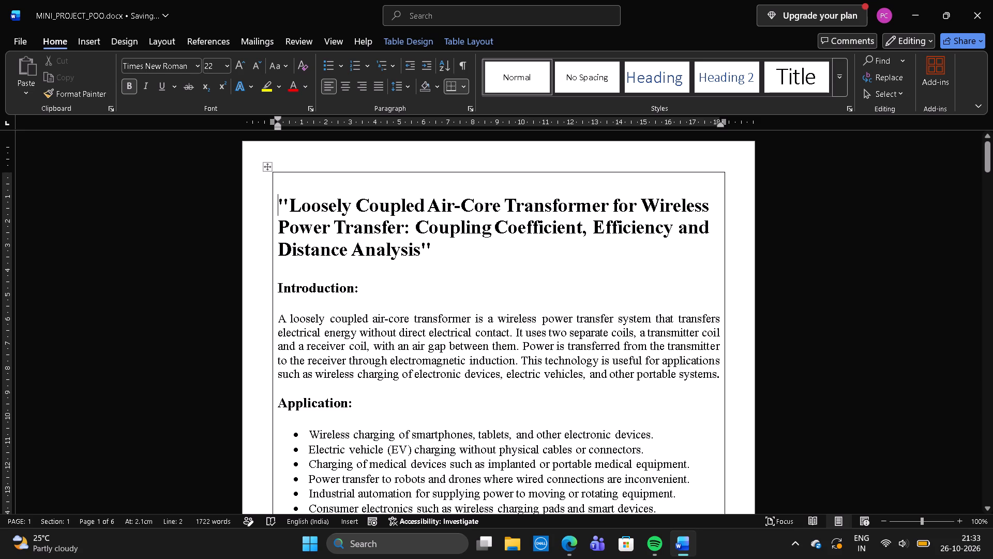
Centre the report title on the first page.
left_click_drag(278, 196, 470, 271)
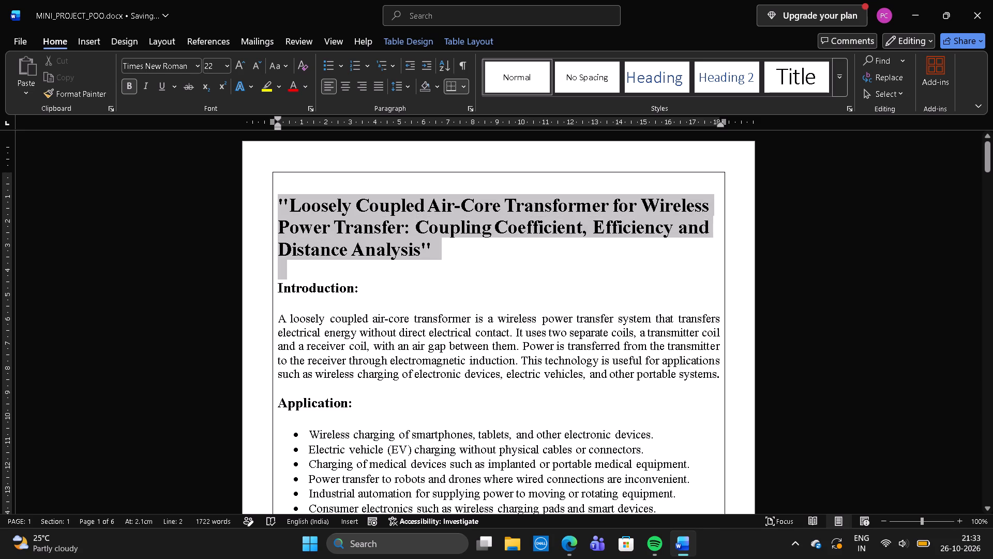
left_click_drag(470, 271, 483, 269)
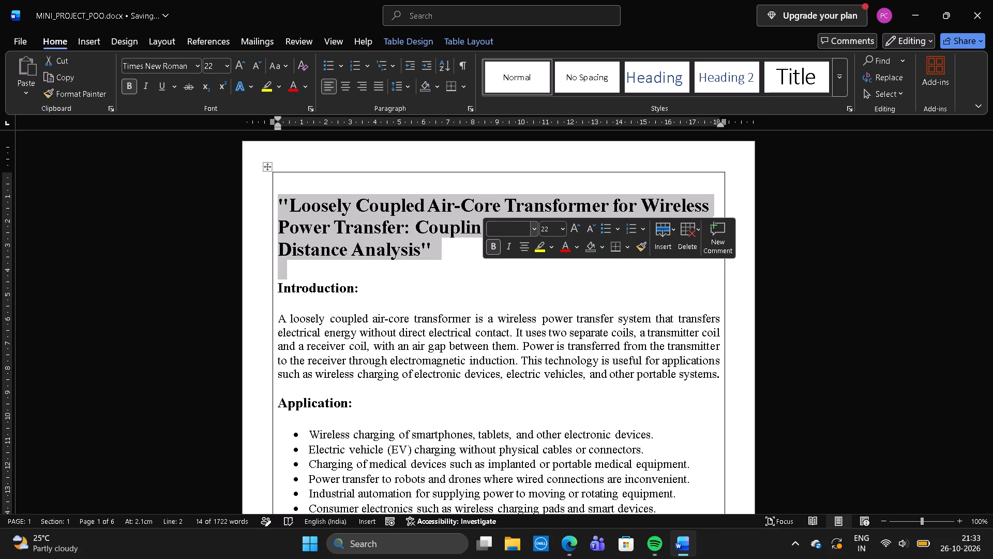
left_click(344, 89)
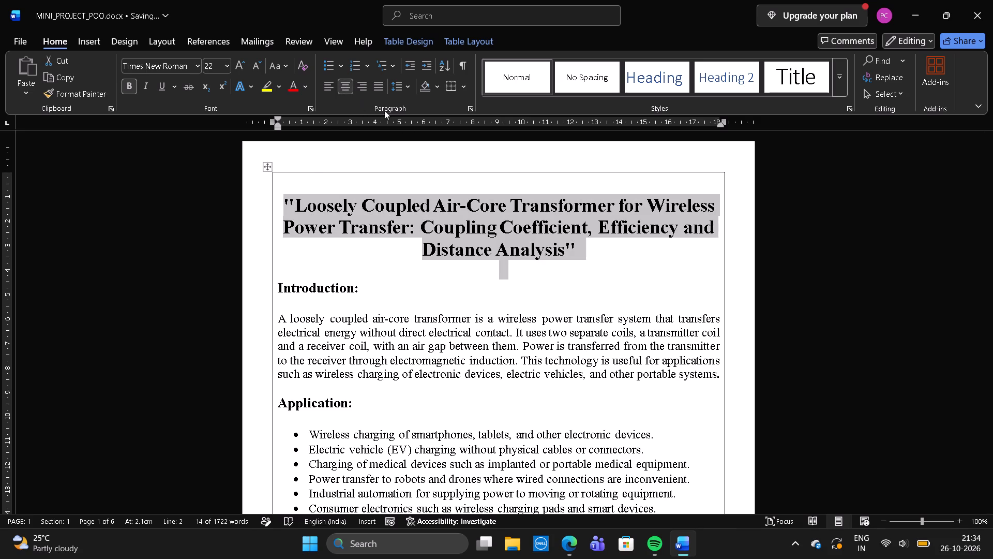
left_click(403, 283)
Set the font size of the report title and the "Introduction:" heading to 18.
scroll(403, 283, "down", 1)
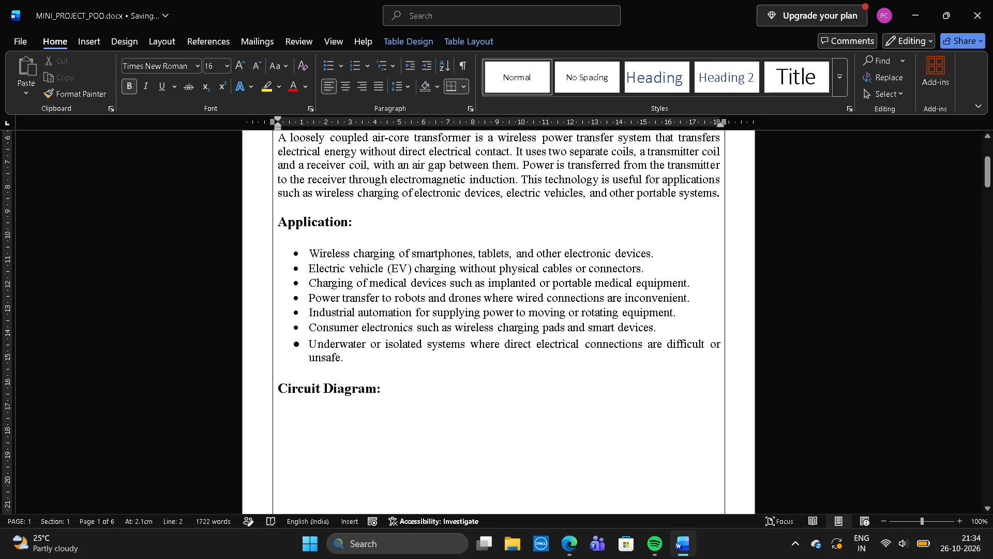
scroll(449, 454, "up", 8)
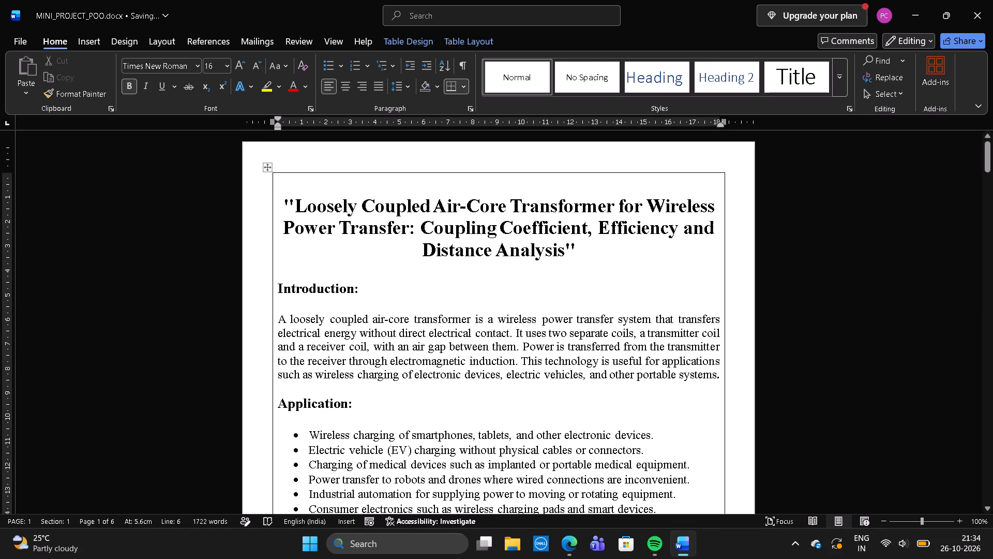
left_click_drag(283, 199, 487, 287)
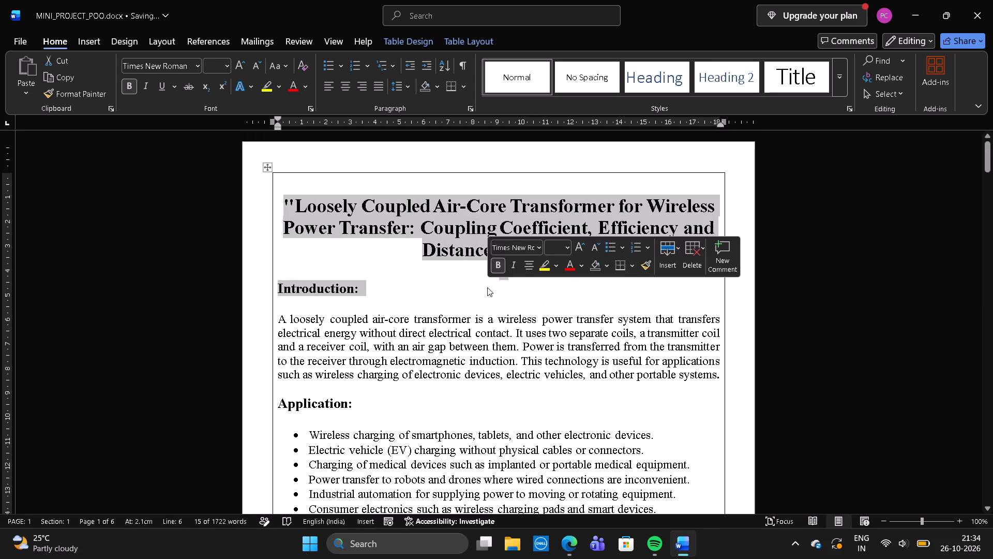
left_click(225, 60)
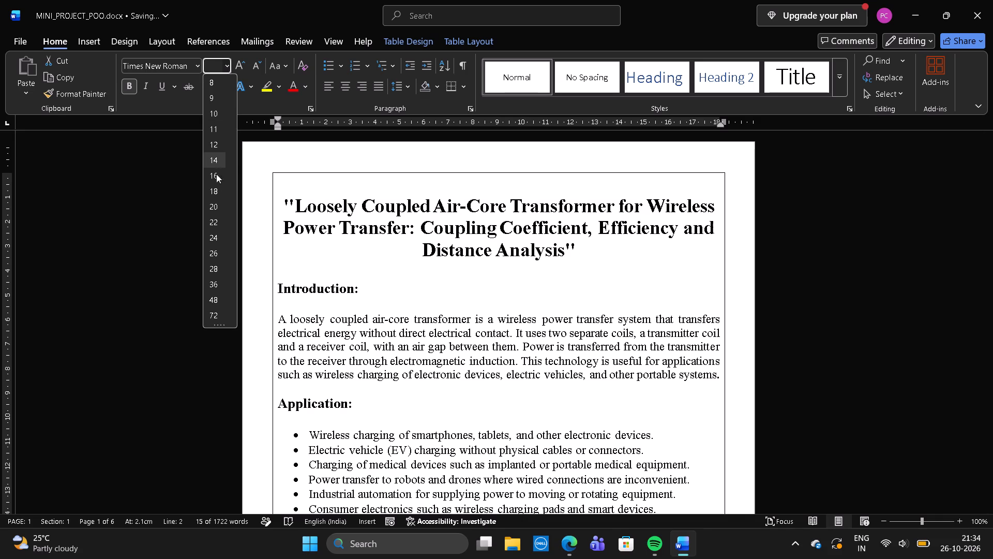
left_click(215, 193)
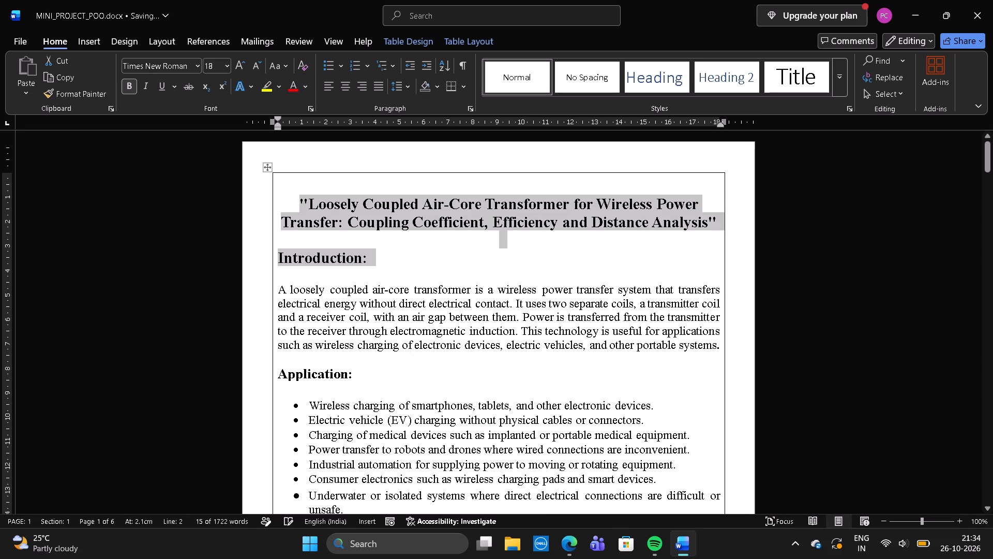
left_click(408, 253)
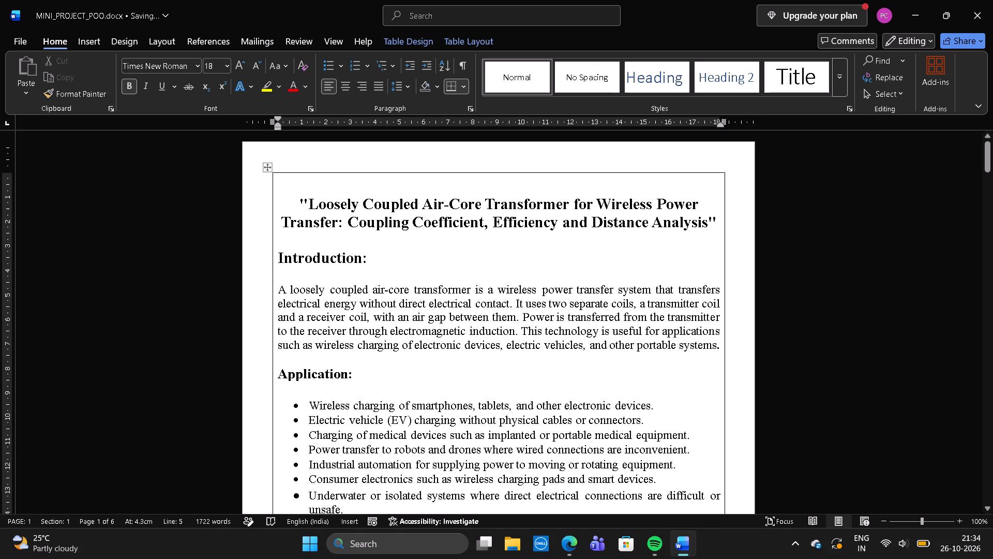
Set the font size of the "Introduction:" heading to 16.
left_click_drag(280, 254, 338, 266)
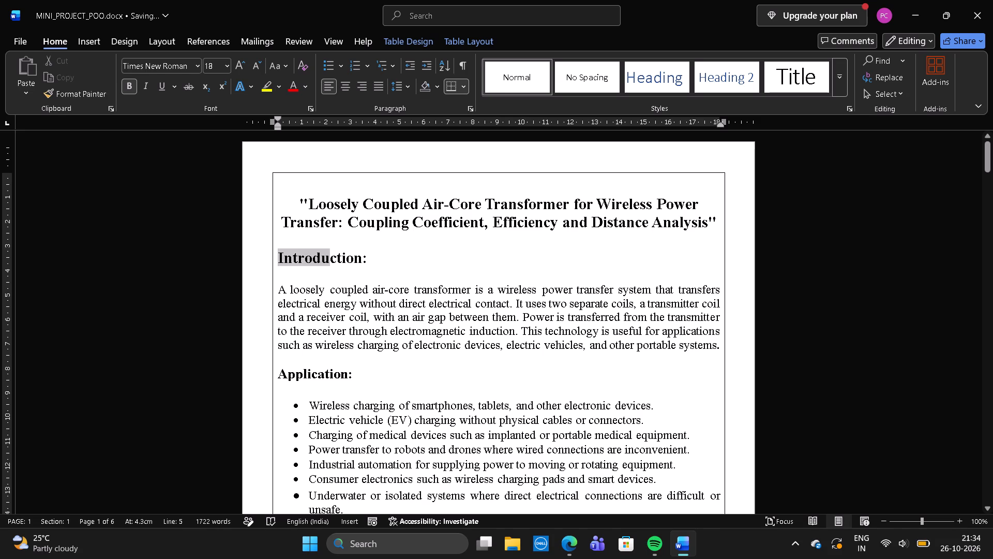
left_click_drag(338, 266, 378, 262)
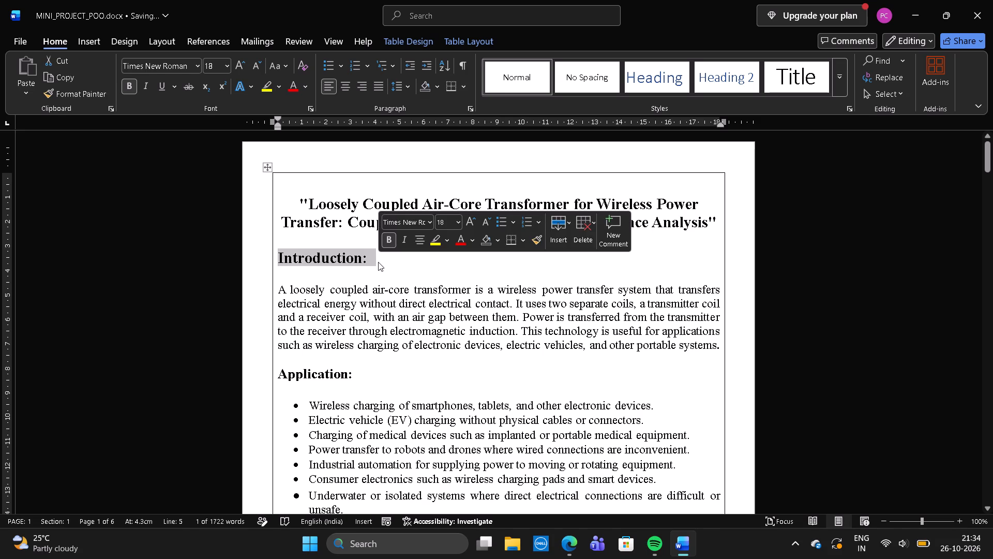
left_click(460, 224)
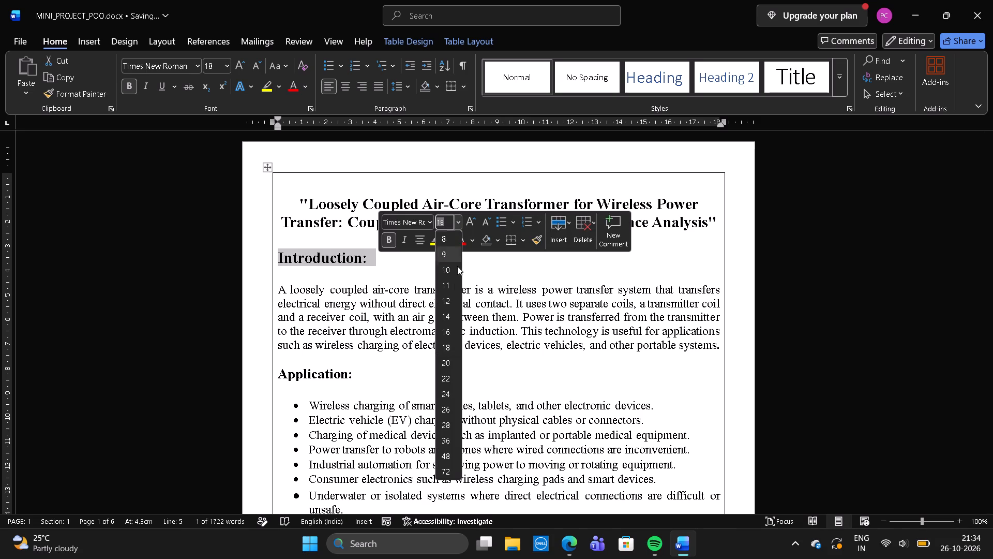
left_click(450, 339)
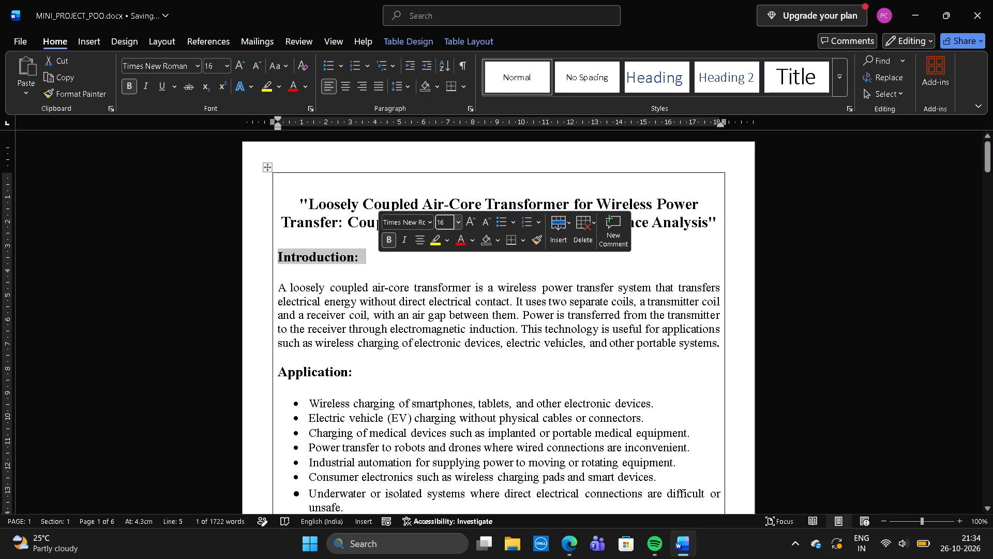
Check the font sizes of the introduction paragraph, the "Application:" heading and its bullet list, and the "Circuit Diagram:" heading.
left_click_drag(280, 285, 434, 356)
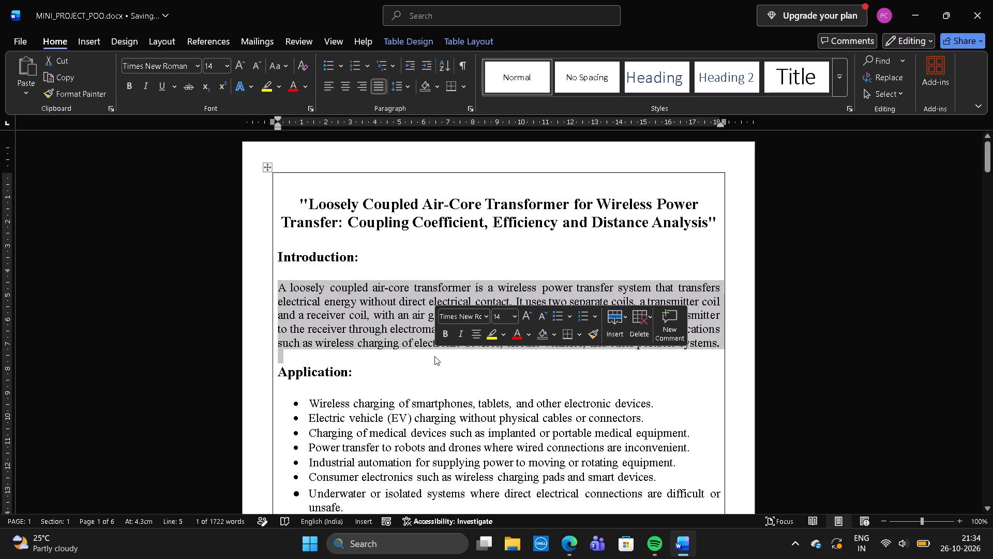
left_click(409, 367)
scroll(409, 367, "down", 1)
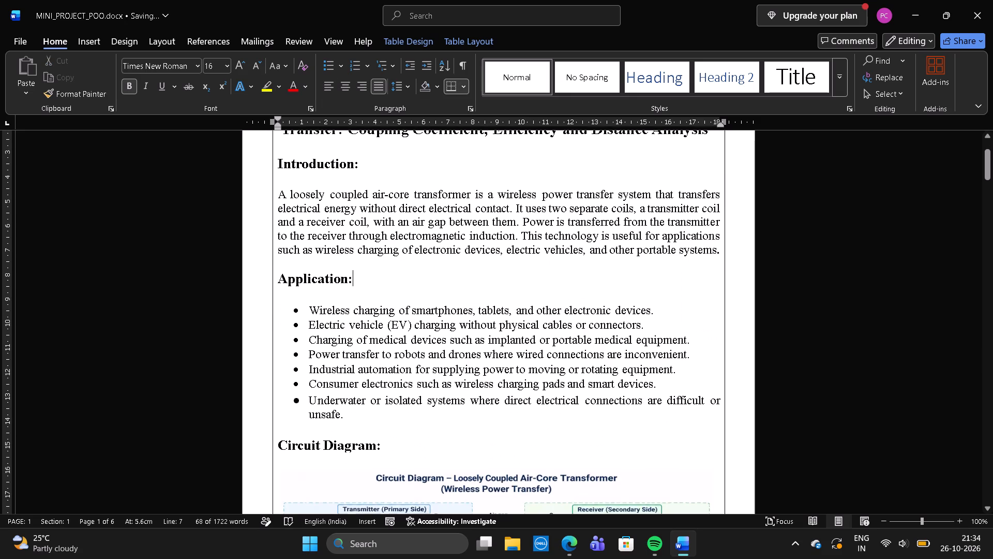
scroll(409, 367, "down", 1)
left_click_drag(279, 274, 336, 279)
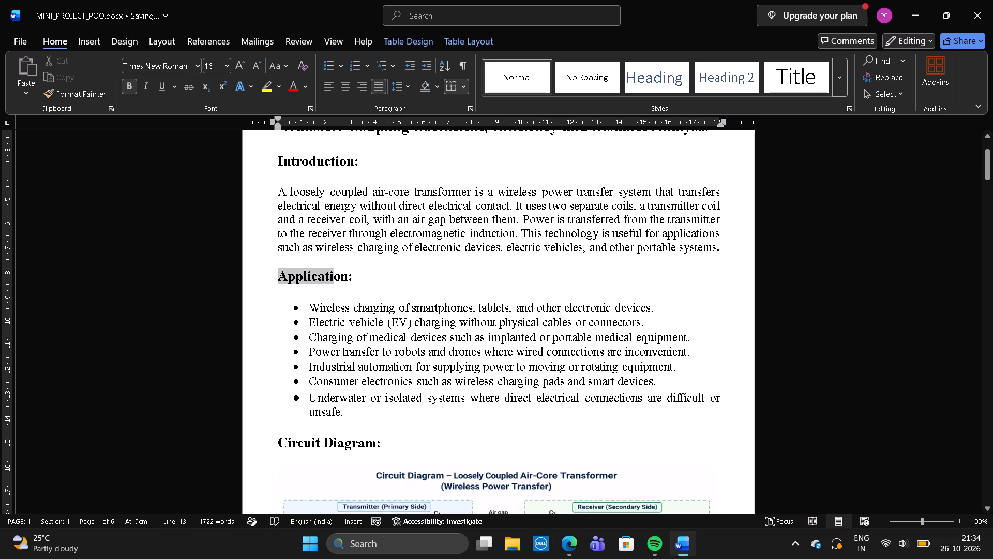
left_click_drag(336, 279, 382, 282)
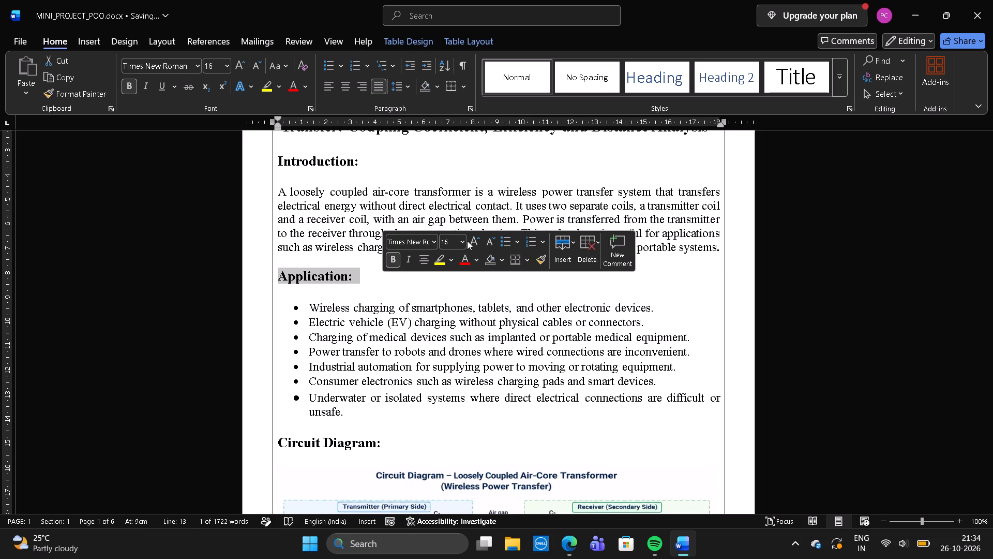
left_click(376, 282)
scroll(376, 282, "down", 1)
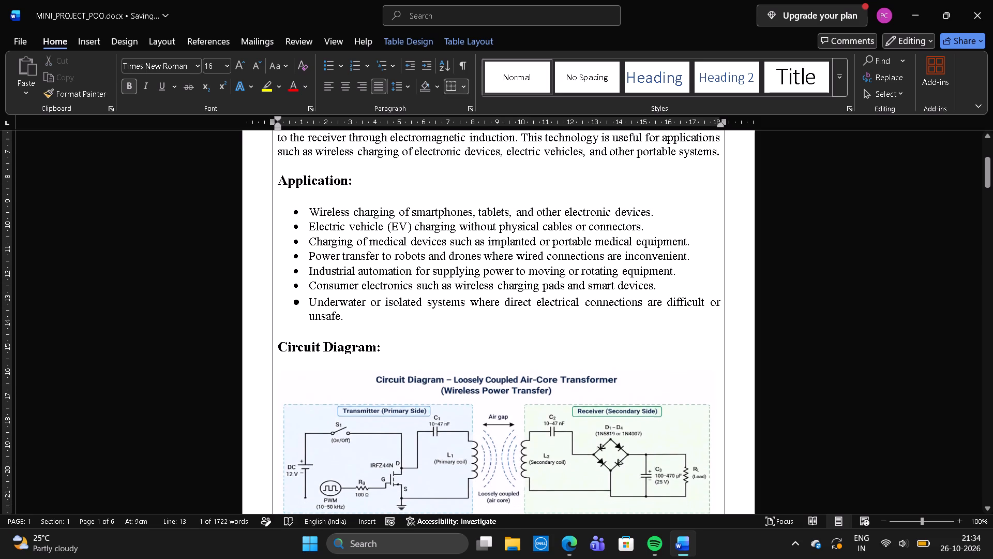
scroll(376, 282, "down", 1)
left_click_drag(300, 199, 339, 310)
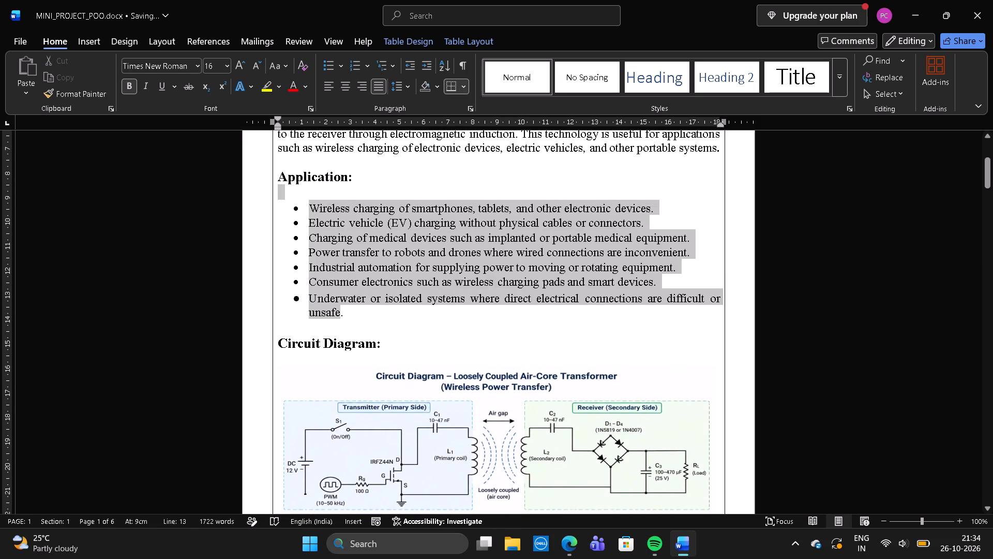
left_click_drag(339, 310, 349, 322)
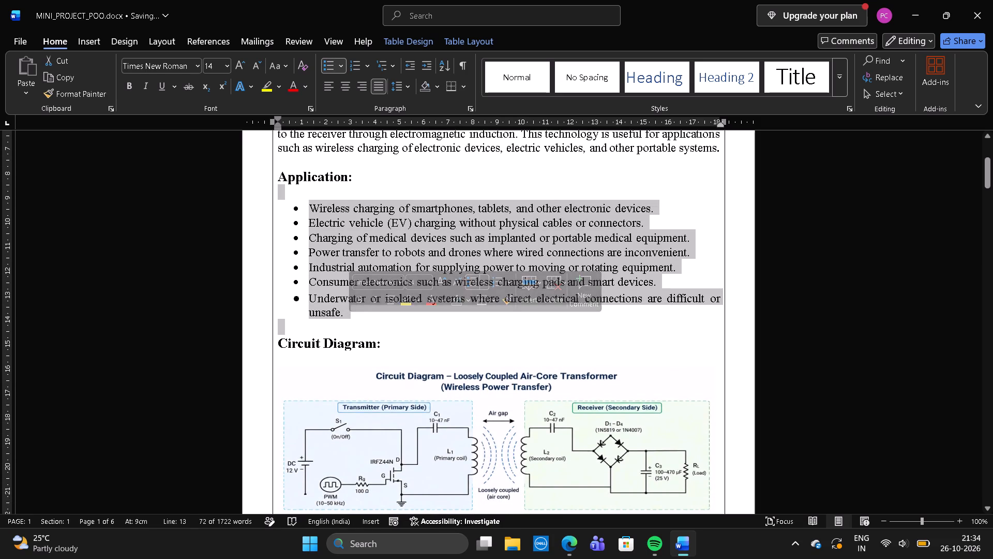
left_click(383, 348)
scroll(383, 348, "down", 1)
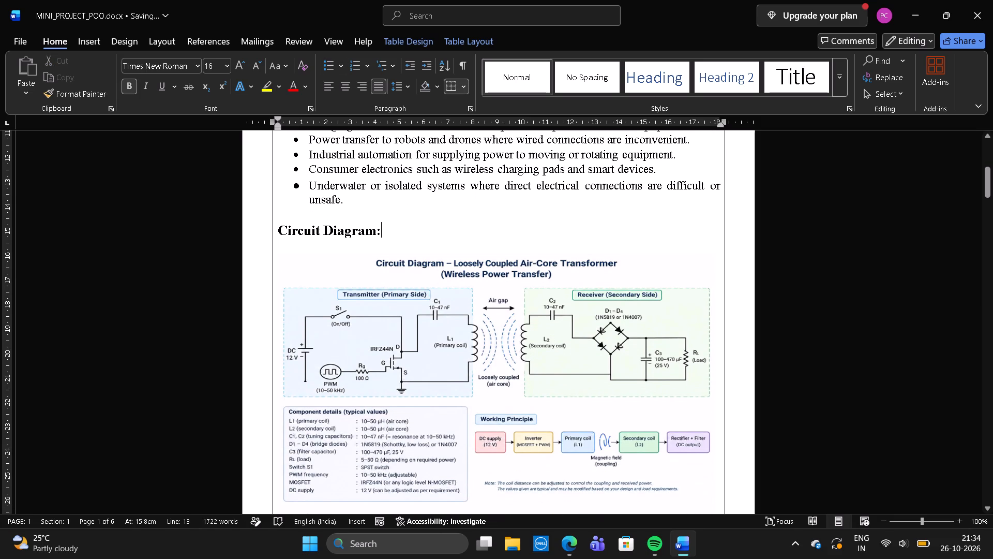
left_click_drag(278, 228, 400, 229)
Check the font sizes of the "Methodology:" heading and its bullet list on the second page.
scroll(400, 229, "down", 3)
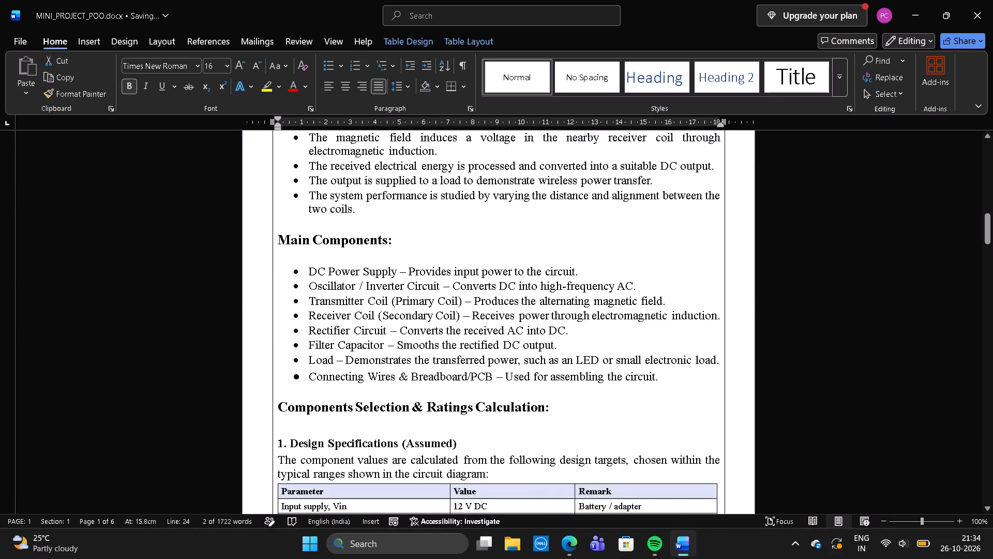
scroll(400, 229, "down", 2)
scroll(400, 229, "up", 1)
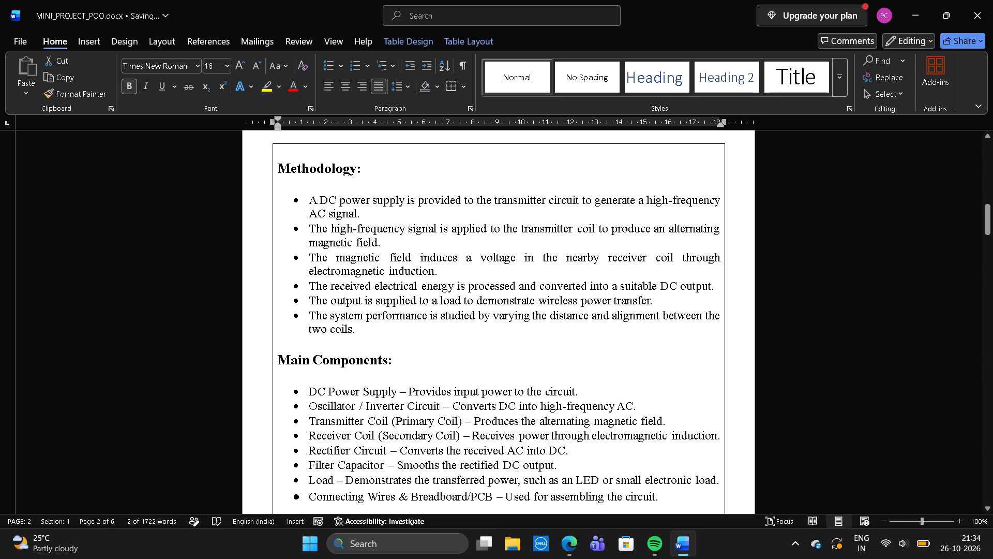
left_click_drag(278, 158, 383, 170)
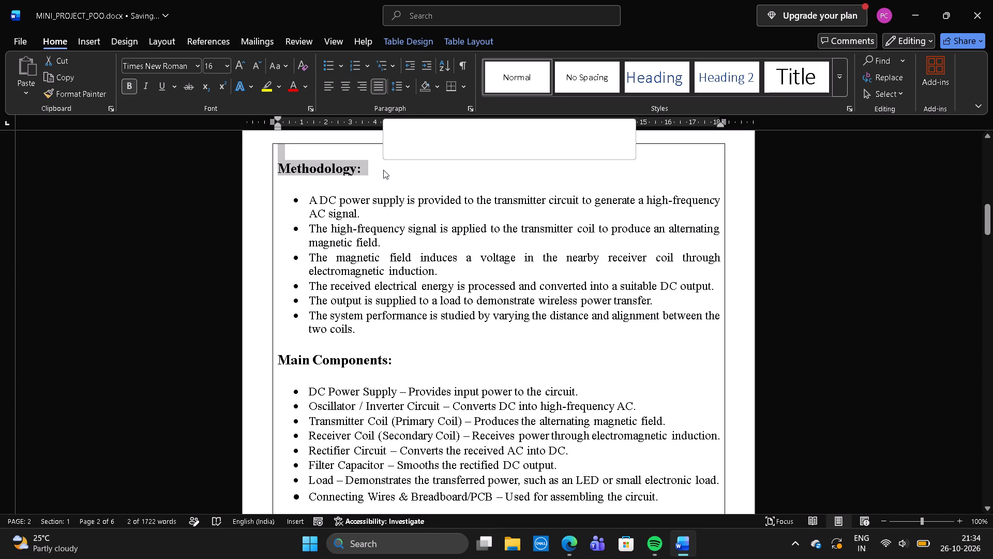
scroll(382, 182, "down", 1)
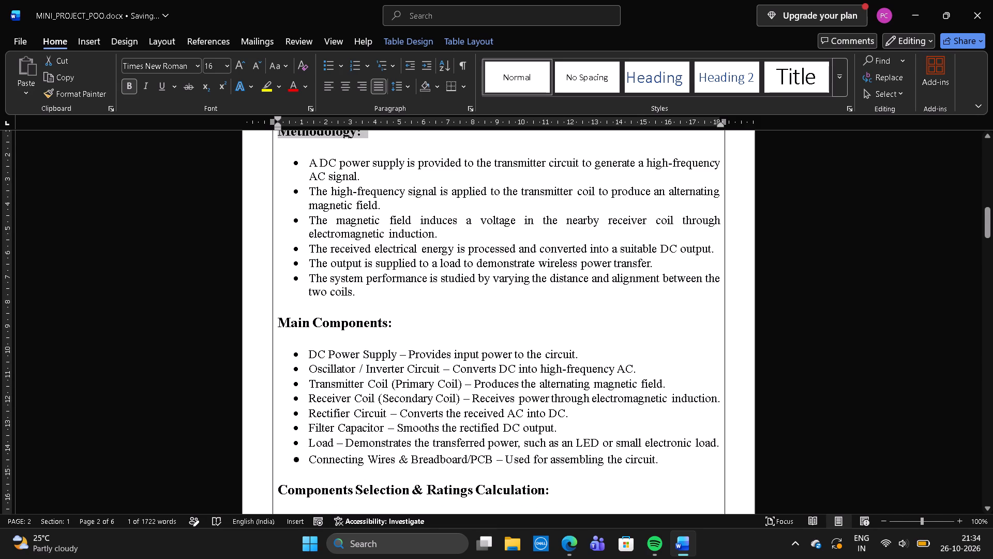
left_click_drag(306, 156, 341, 226)
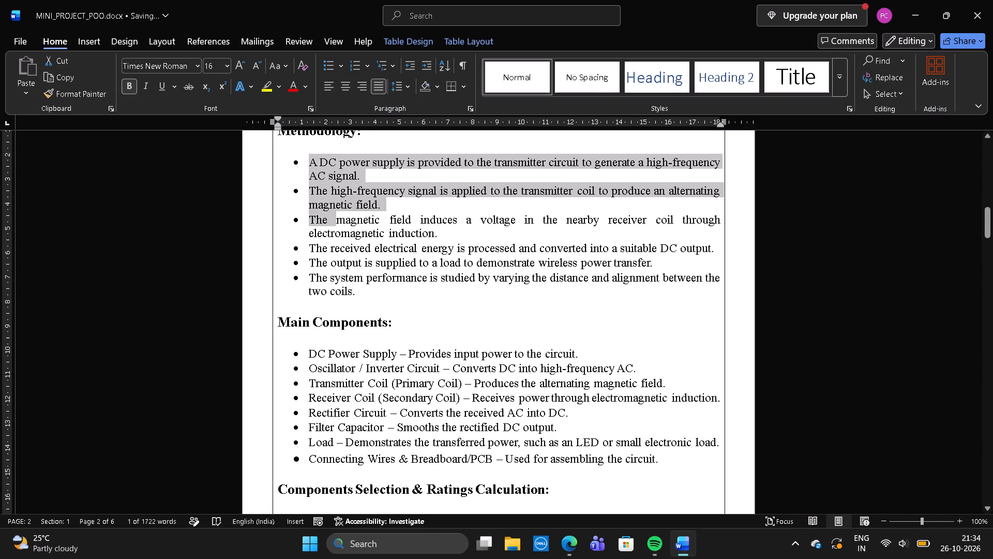
left_click_drag(341, 226, 364, 308)
scroll(392, 339, "down", 1)
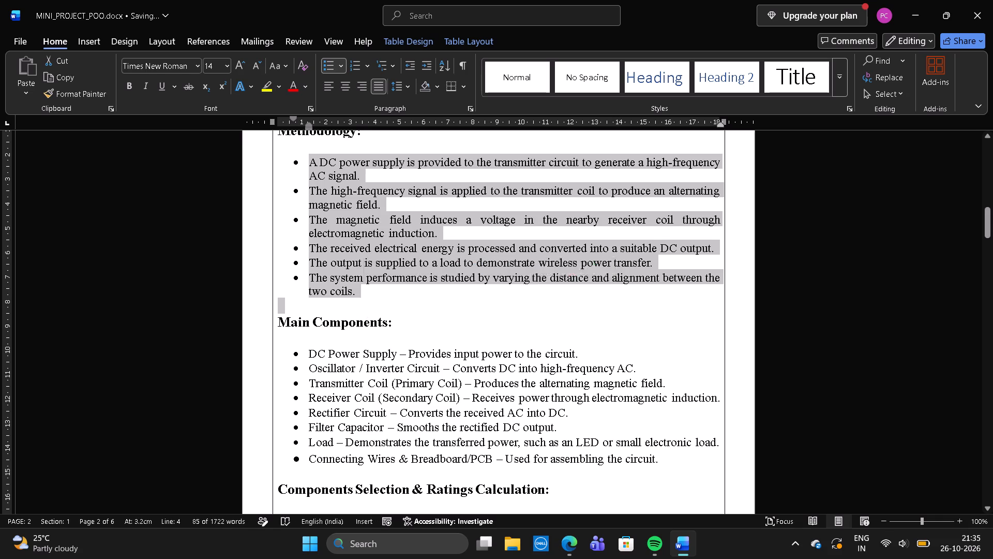
scroll(392, 339, "down", 1)
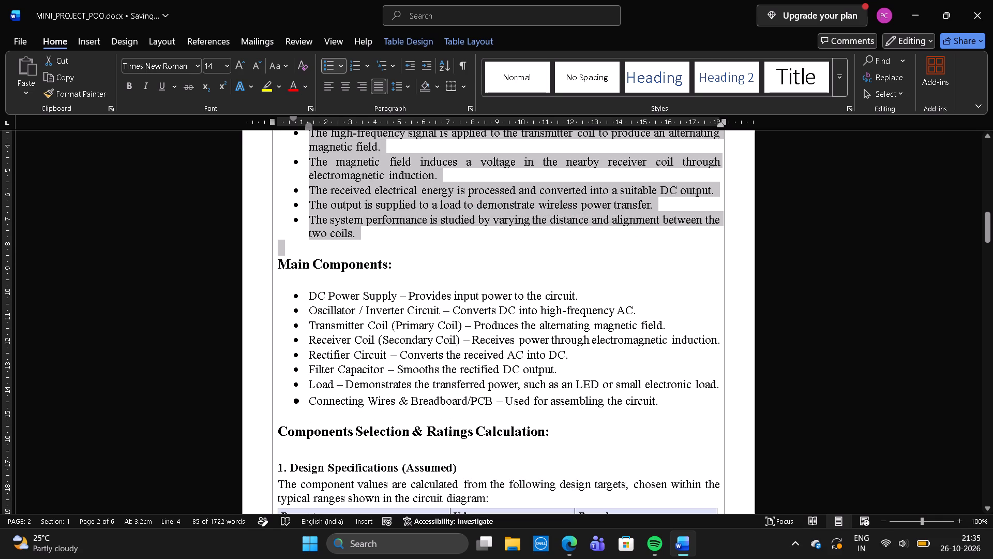
Check the font sizes of the "Main Components:" heading and bullet list, and of the "Components Selection & Ratings Calculation:" heading.
left_click_drag(278, 260, 409, 262)
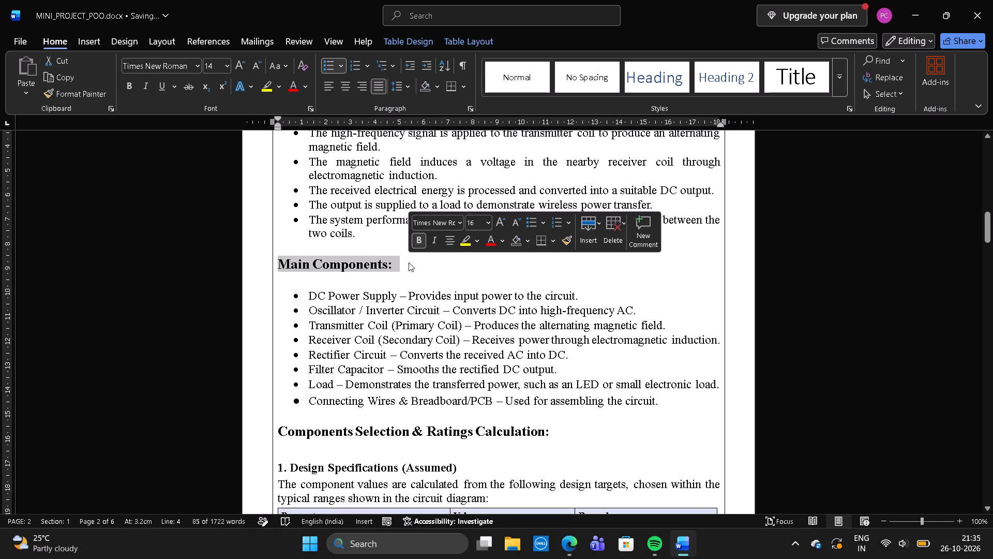
scroll(409, 262, "down", 1)
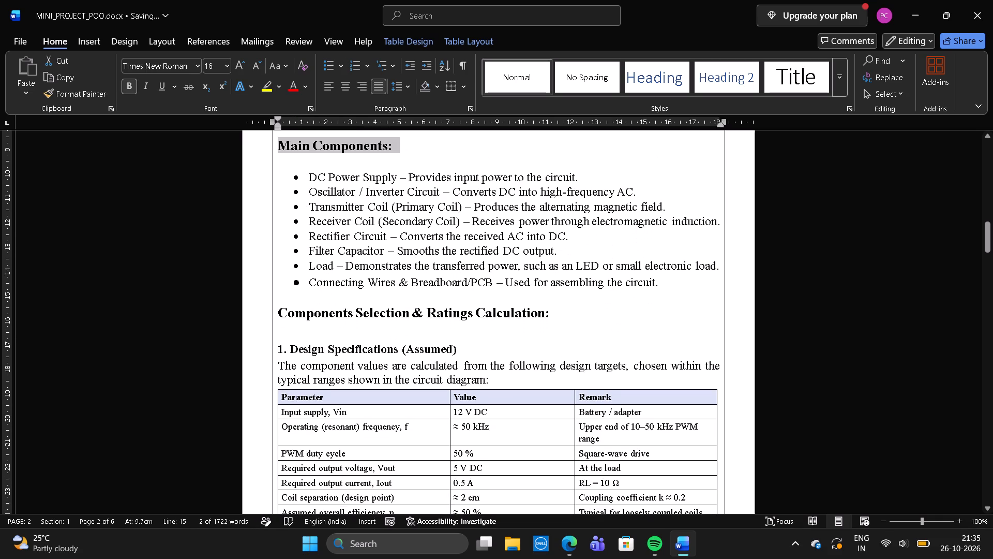
left_click_drag(309, 171, 364, 278)
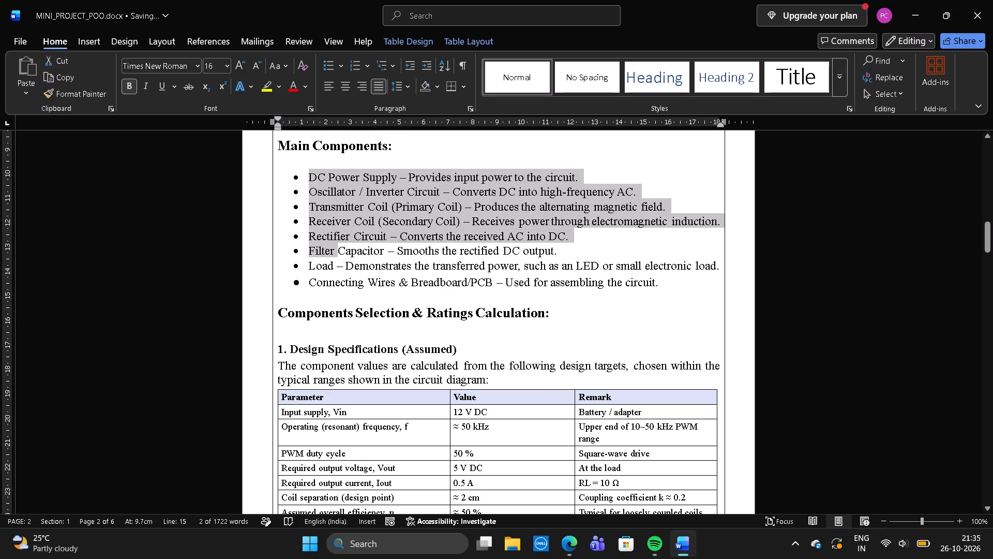
left_click_drag(364, 278, 516, 295)
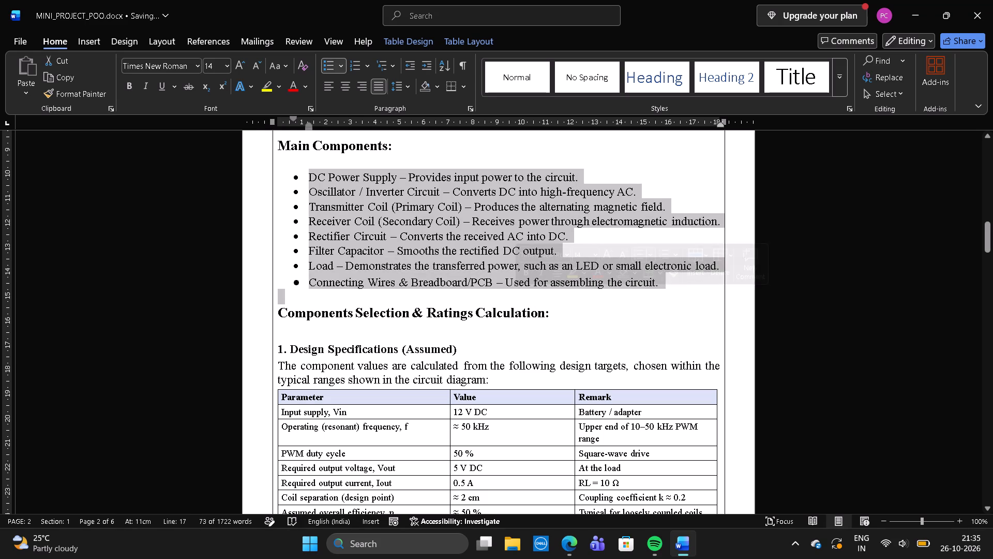
left_click(407, 328)
scroll(407, 328, "down", 1)
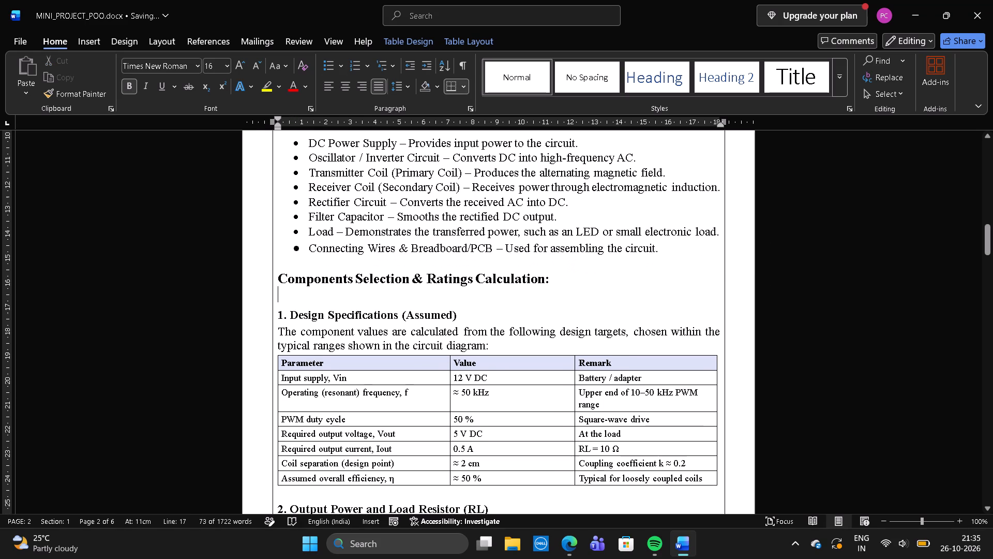
scroll(407, 328, "down", 1)
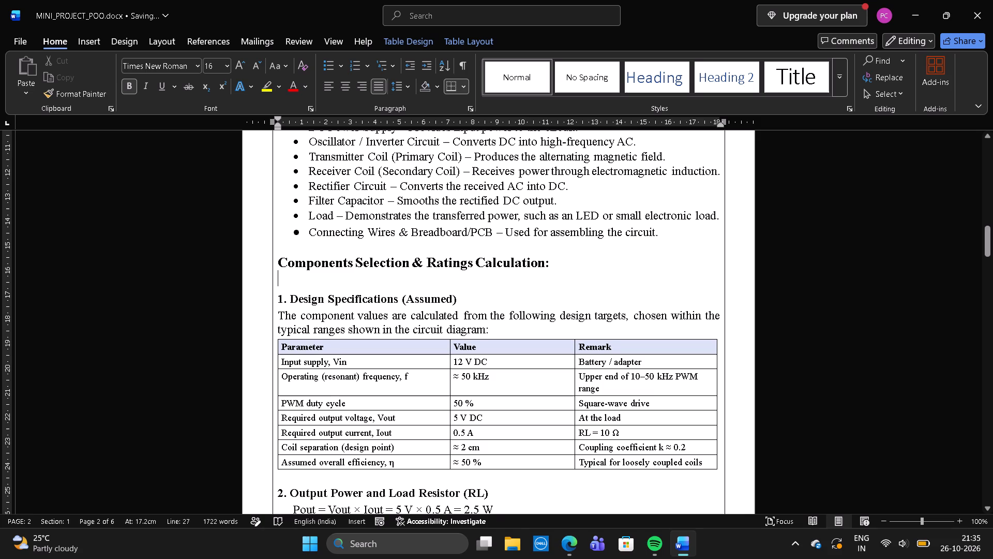
left_click_drag(279, 261, 558, 270)
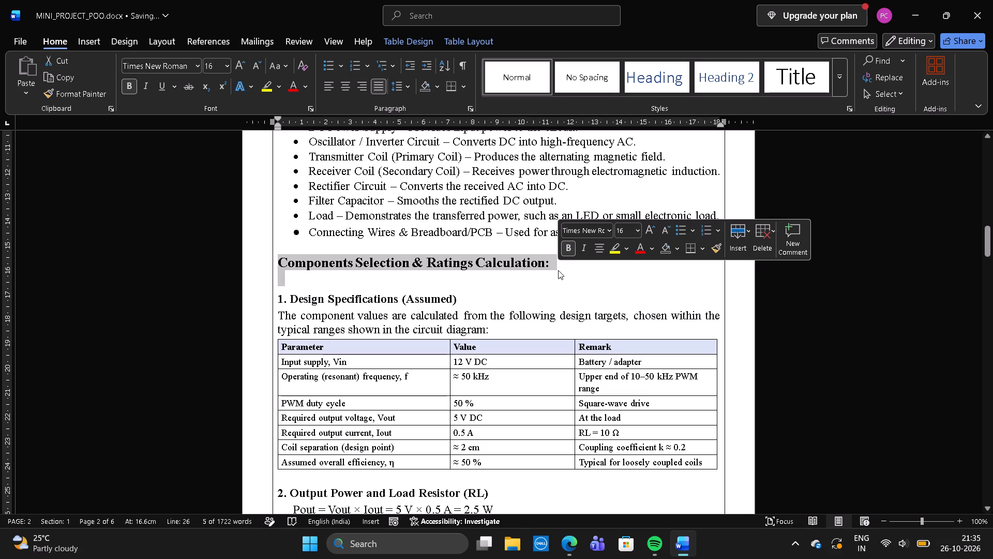
left_click(482, 292)
Review the layout and spacing of the numbered component calculation sections, from the design specifications to the filter capacitor.
scroll(482, 292, "down", 1)
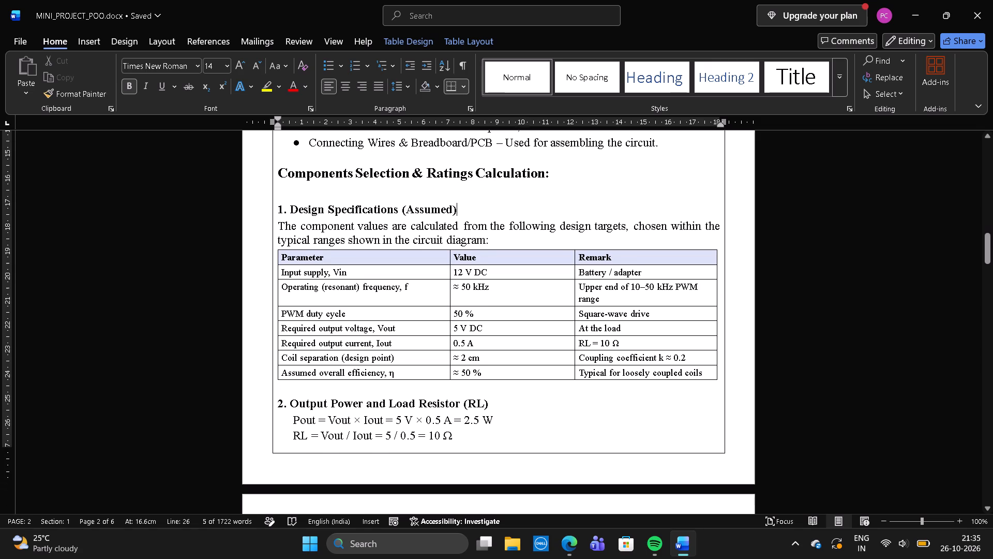
scroll(482, 292, "down", 4)
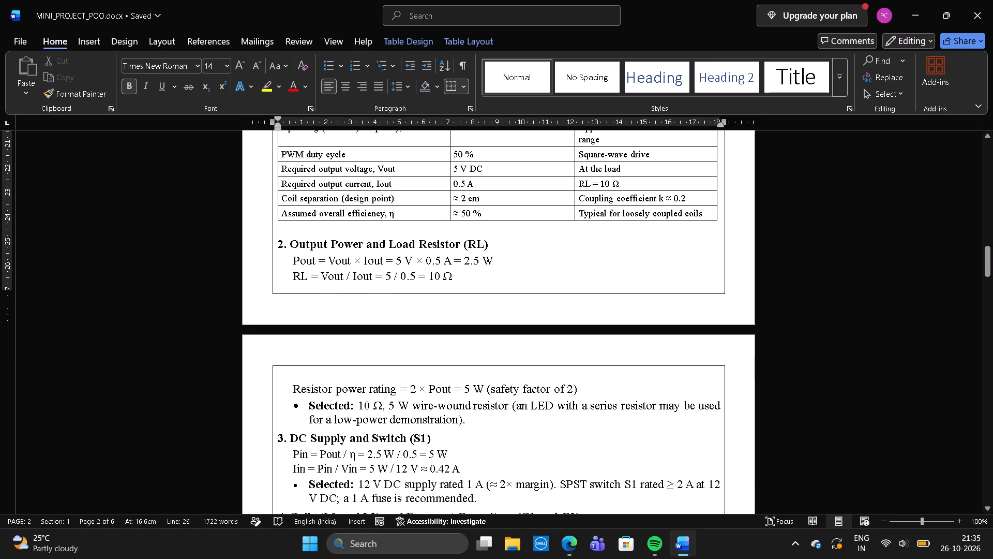
scroll(482, 292, "down", 1)
scroll(482, 292, "up", 1)
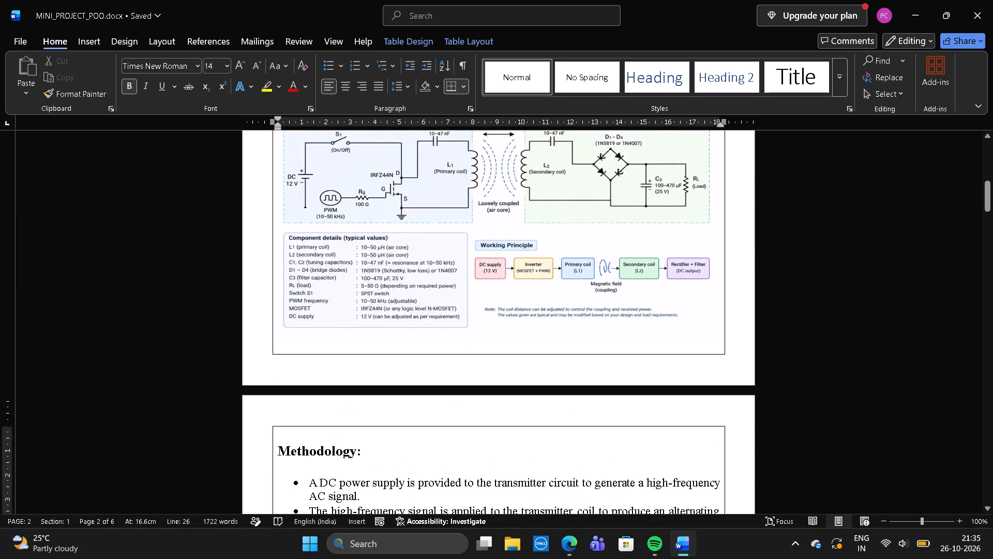
scroll(482, 292, "down", 3)
scroll(482, 292, "up", 2)
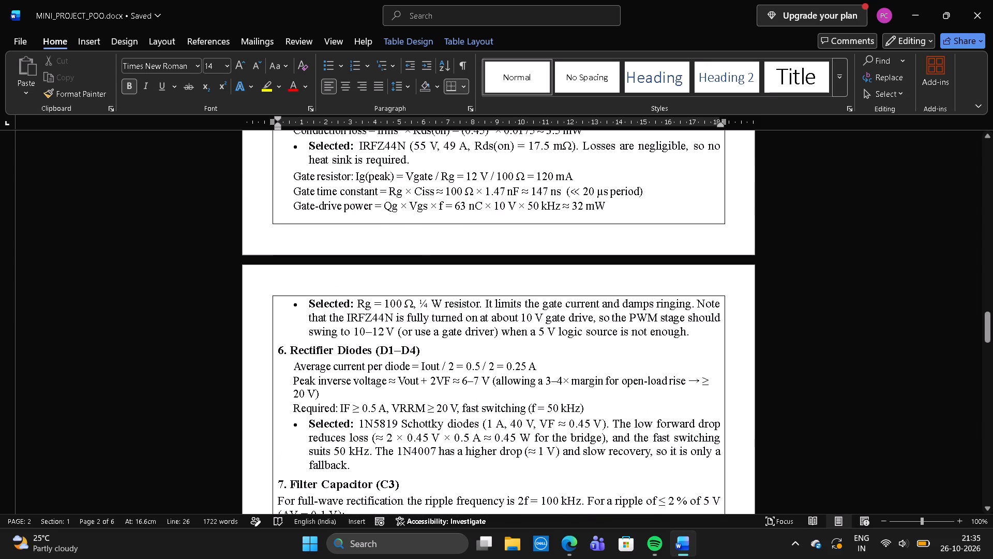
scroll(482, 292, "up", 3)
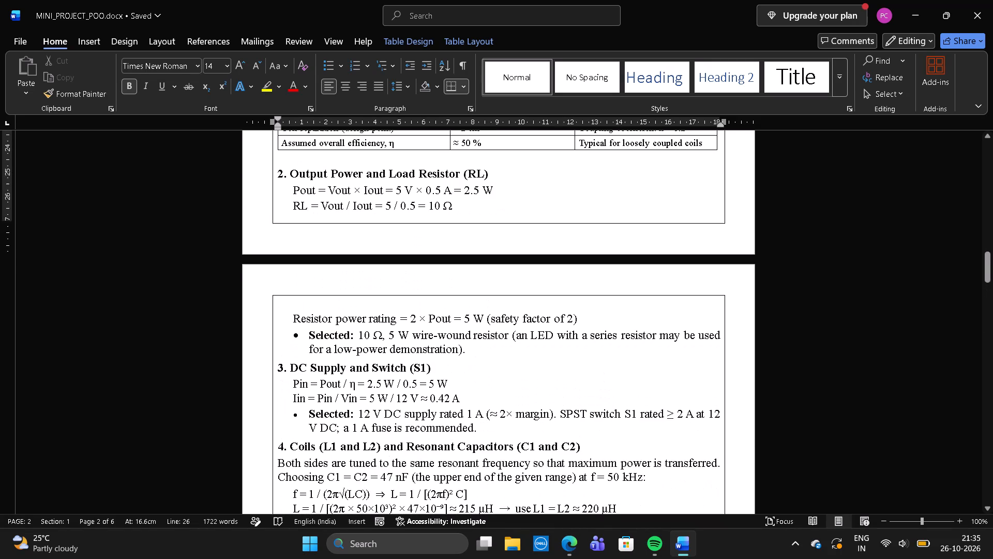
scroll(482, 292, "up", 1)
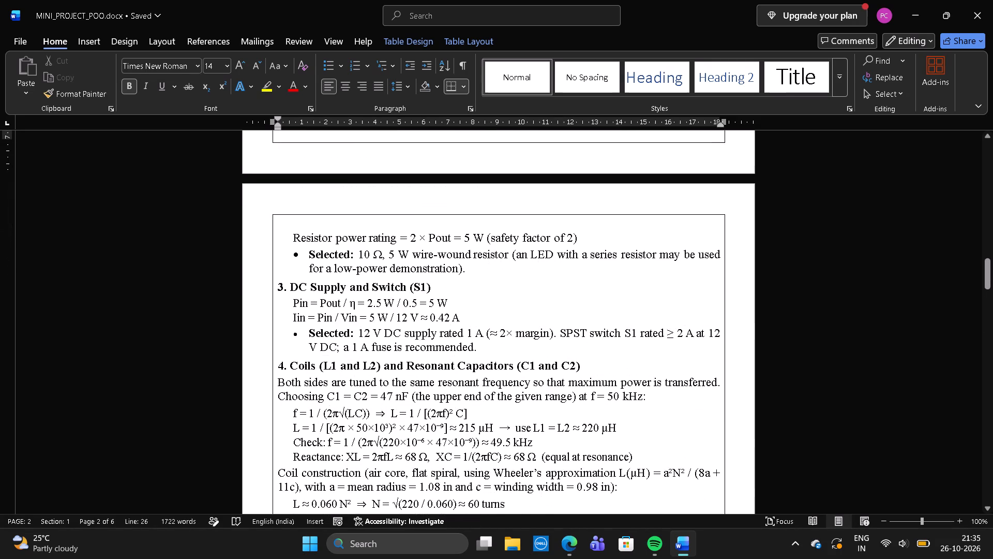
scroll(458, 281, "up", 4)
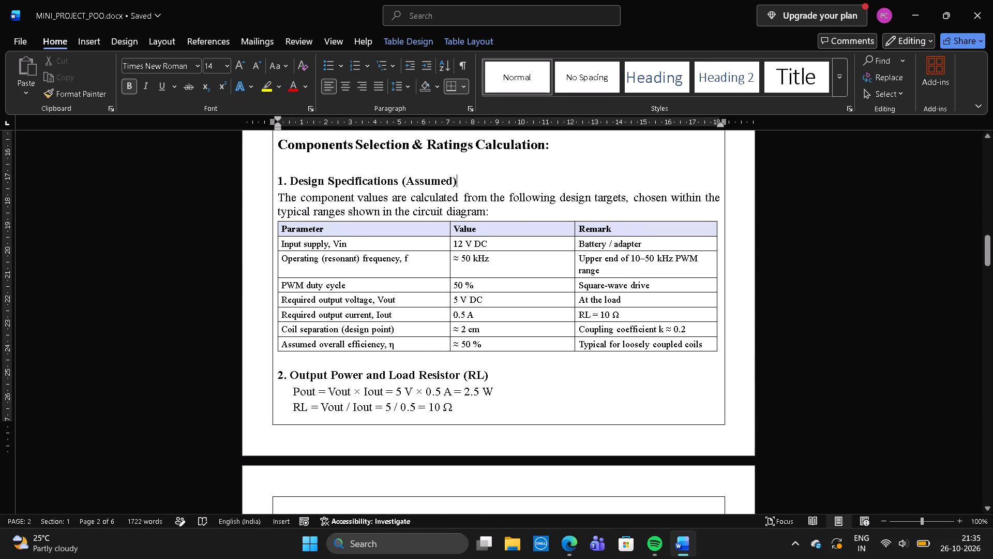
scroll(458, 281, "up", 1)
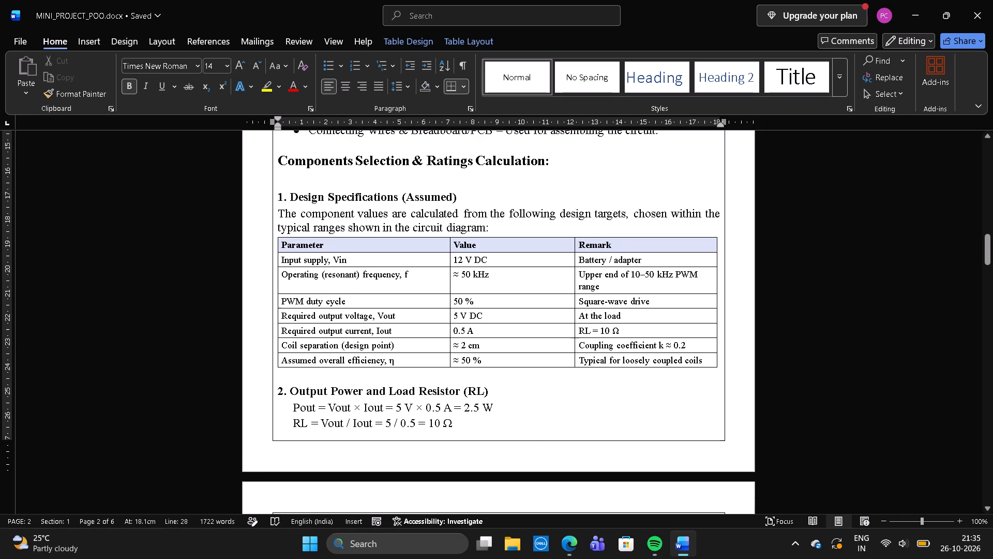
scroll(458, 281, "up", 1)
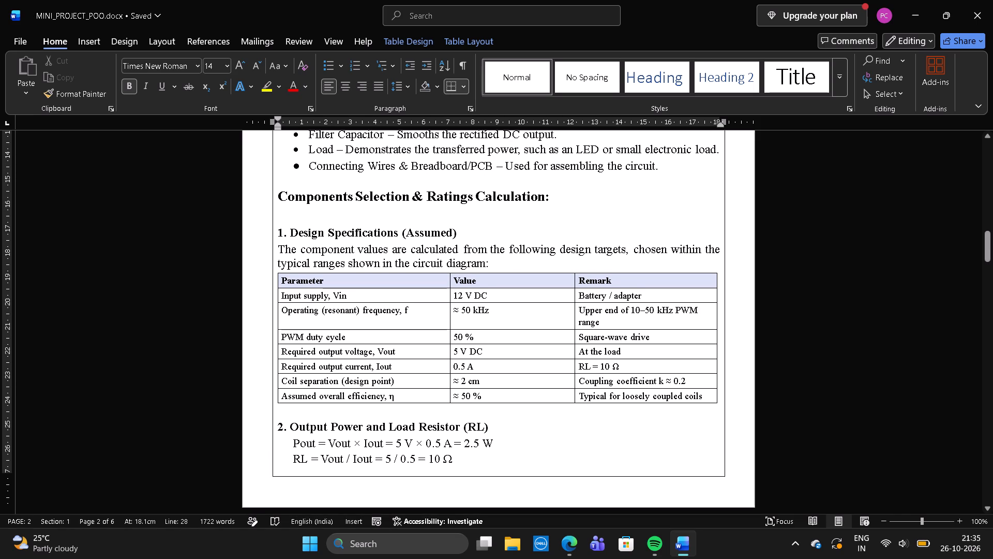
Delete the blank line between the "Components Selection & Ratings Calculation:" heading and "1. Design Specifications (Assumed)".
left_click(326, 219)
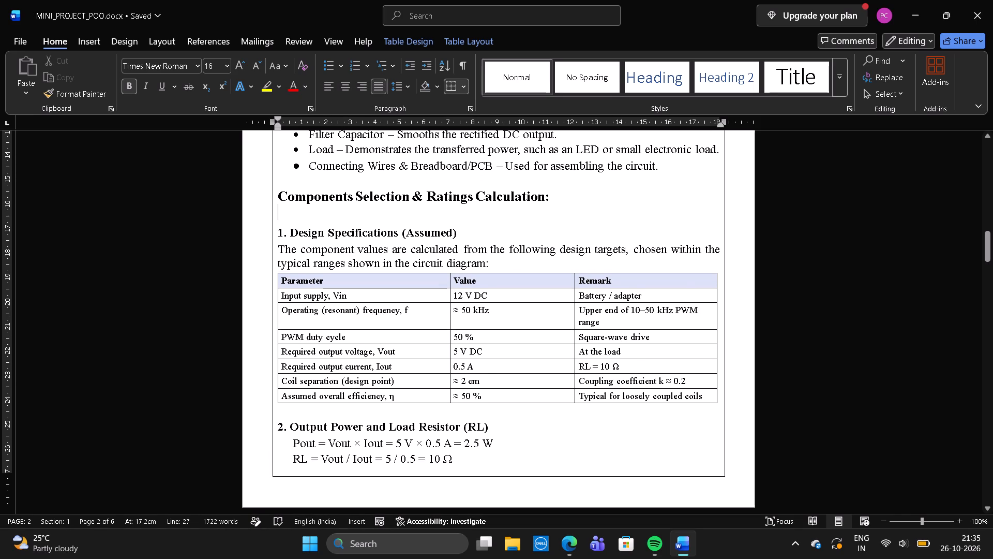
key("BackSpace")
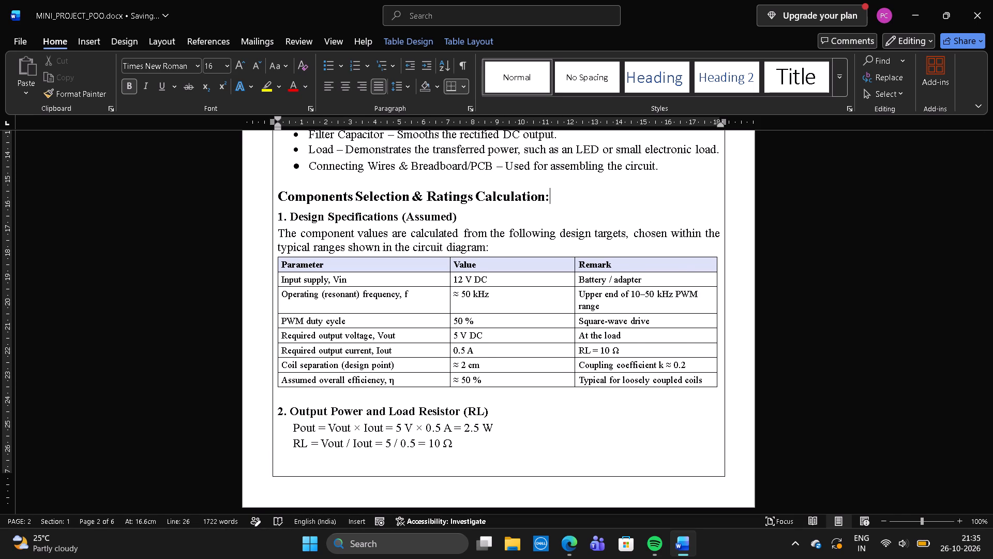
left_click(326, 219)
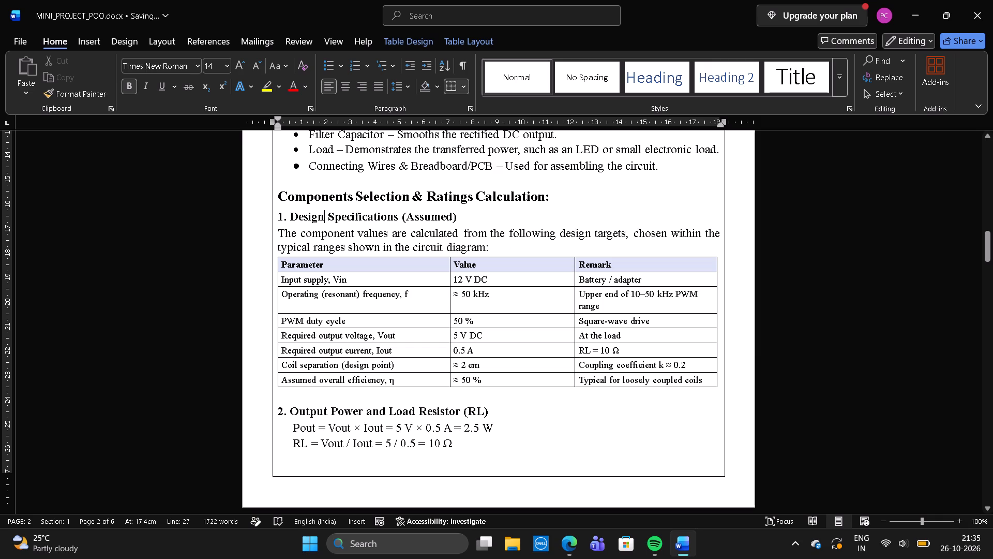
left_click(557, 199)
Insert a blank line below the "Components Selection & Ratings Calculation:" heading.
key("Return")
Insert an unbulleted blank line above the headings "3. DC Supply and Switch (S1)" and "4. Coils (L1 and L2) and Resonant Capacitors (C1 and C2)".
scroll(557, 198, "down", 3)
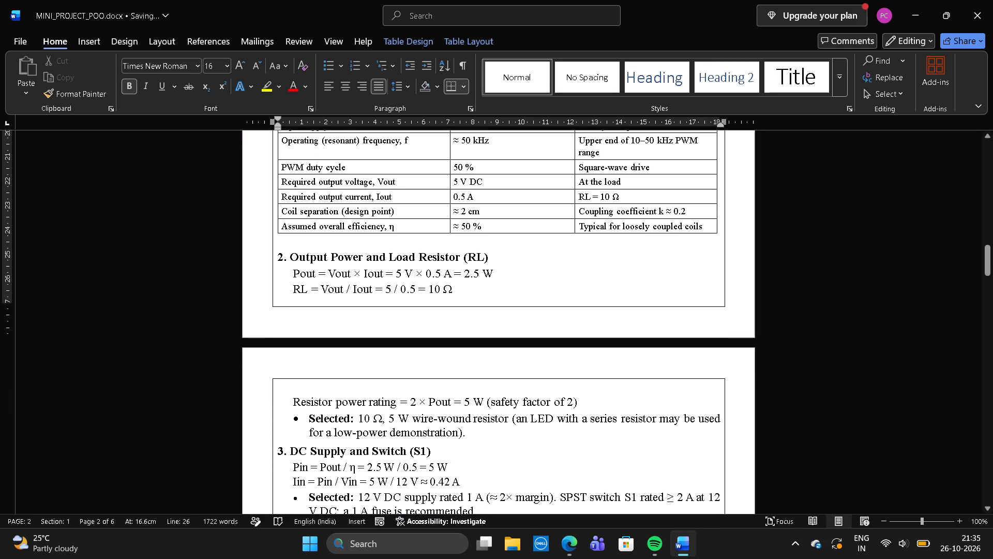
scroll(557, 198, "down", 3)
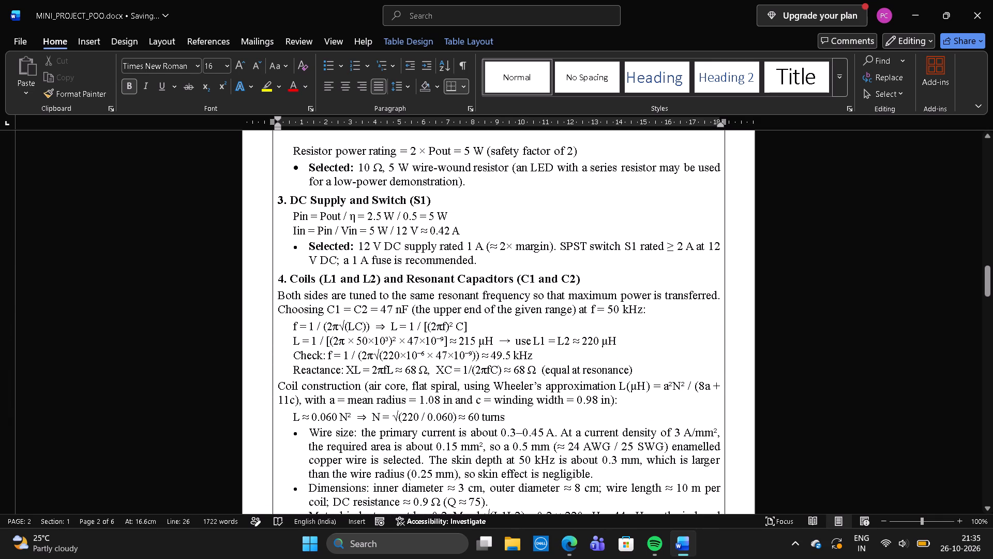
left_click(484, 181)
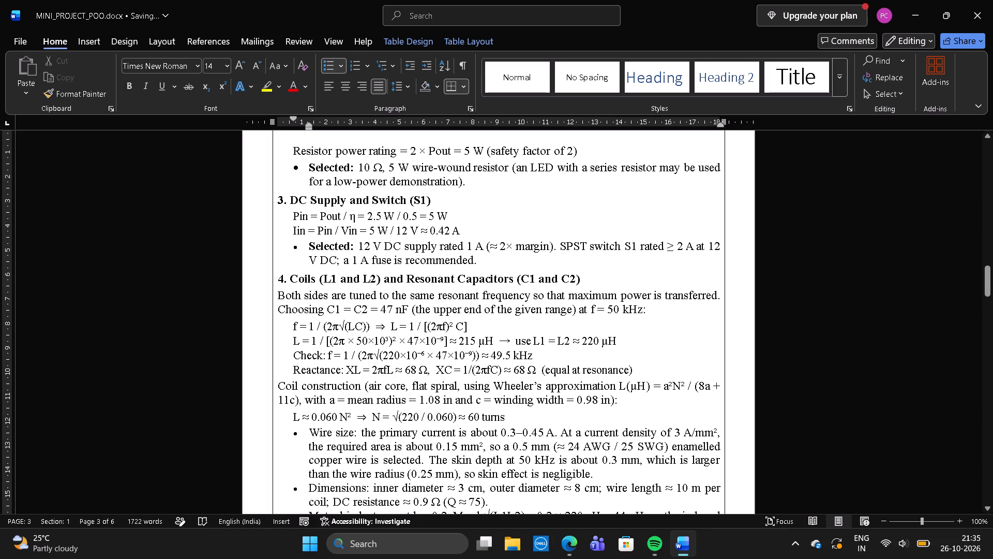
key("Return")
key("BackSpace")
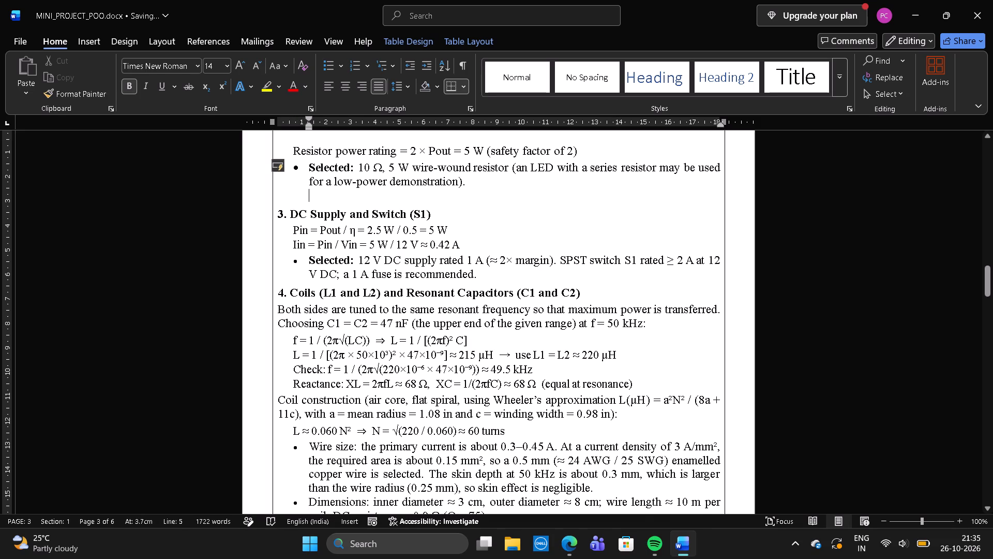
scroll(344, 262, "down", 1)
left_click(488, 209)
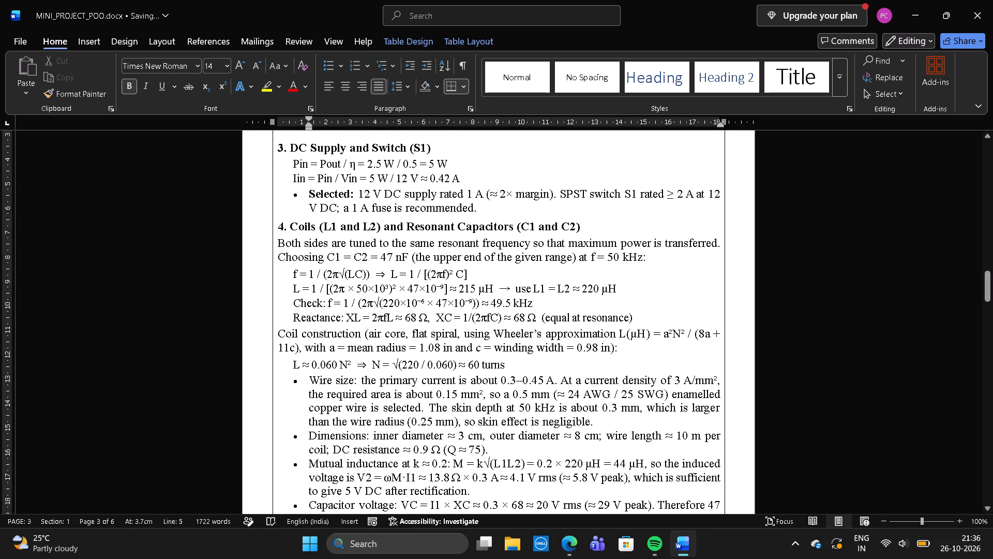
key("Return")
key("BackSpace")
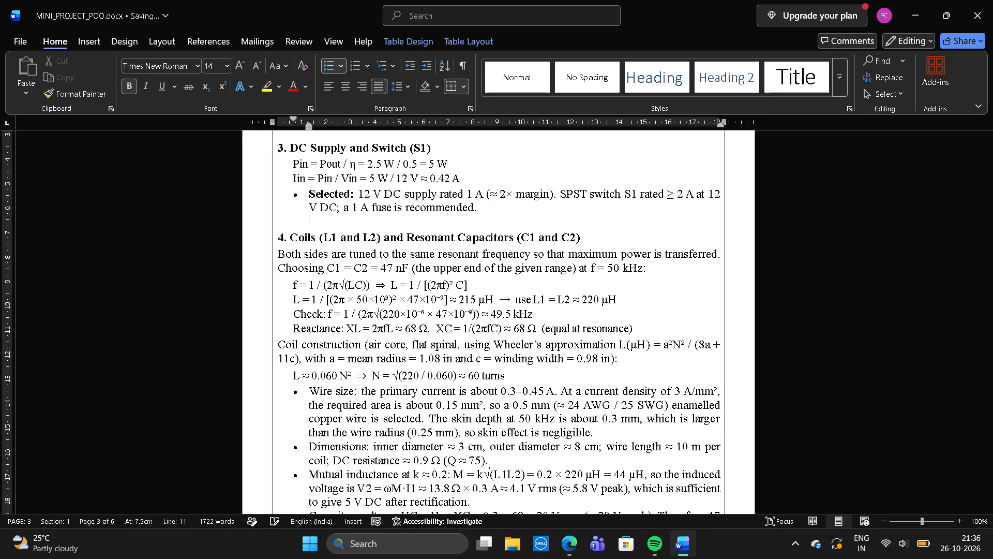
Examine the spacing and page breaks of the calculation sections, from the design specifications table to "5. MOSFET (Inverter Switch) and Gate Resistor (Rg)".
scroll(488, 209, "down", 1)
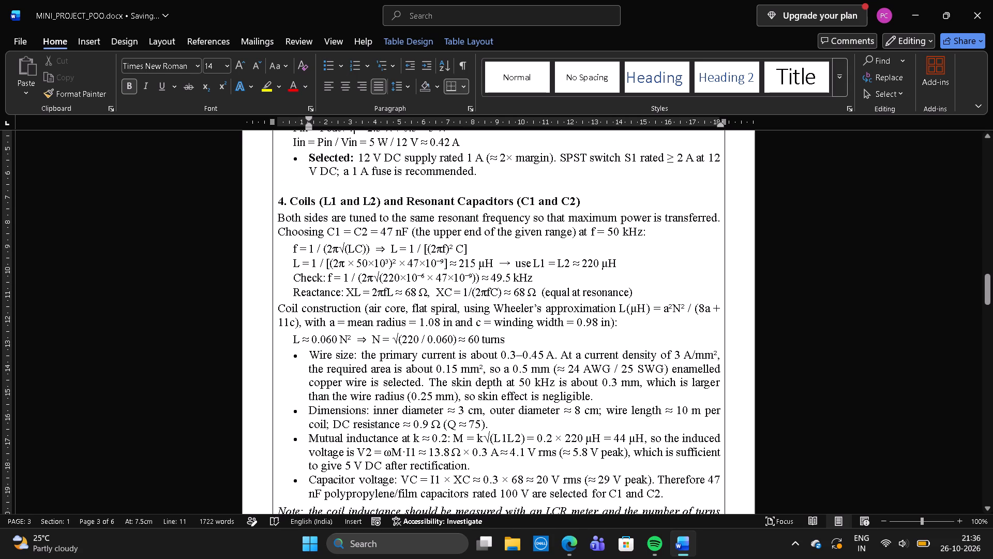
scroll(488, 209, "down", 3)
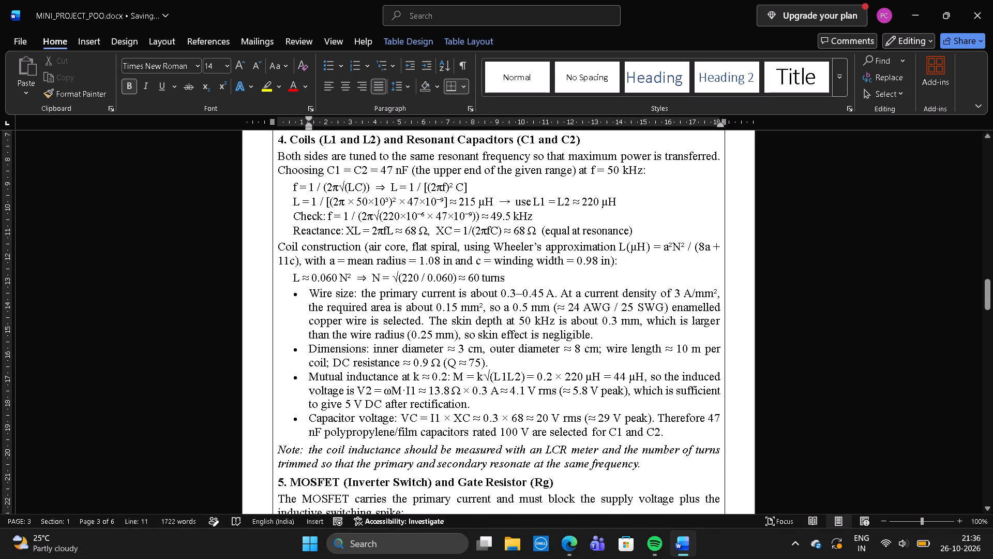
scroll(488, 209, "down", 2)
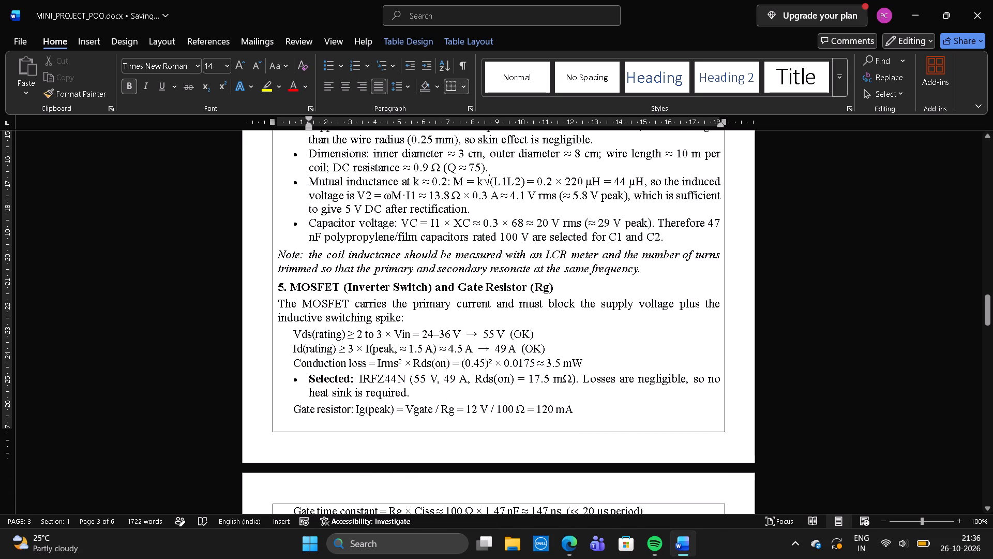
scroll(648, 269, "up", 3)
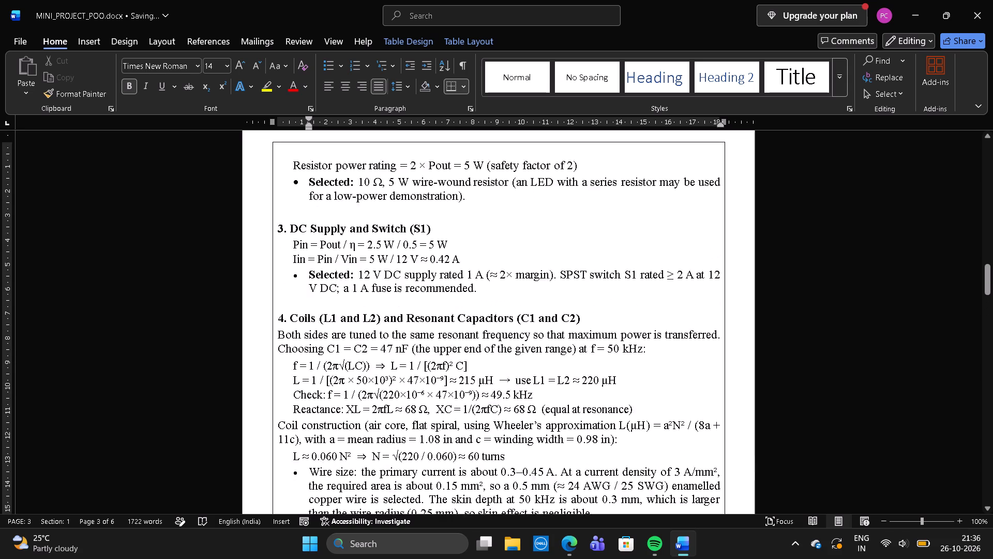
scroll(648, 269, "up", 4)
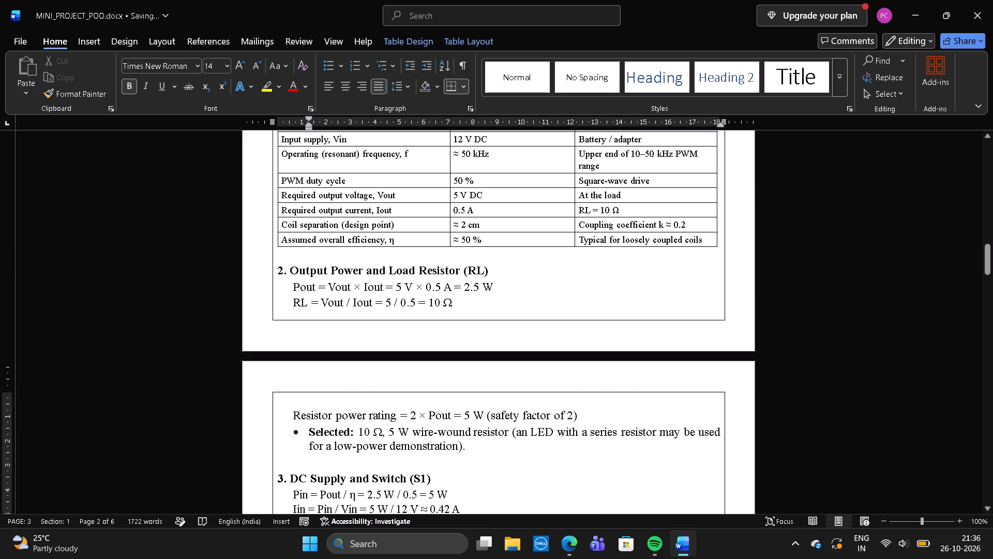
scroll(648, 269, "right", 1)
scroll(648, 269, "up", 1)
scroll(648, 269, "right", 1)
scroll(648, 269, "up", 1)
scroll(648, 269, "down", 1)
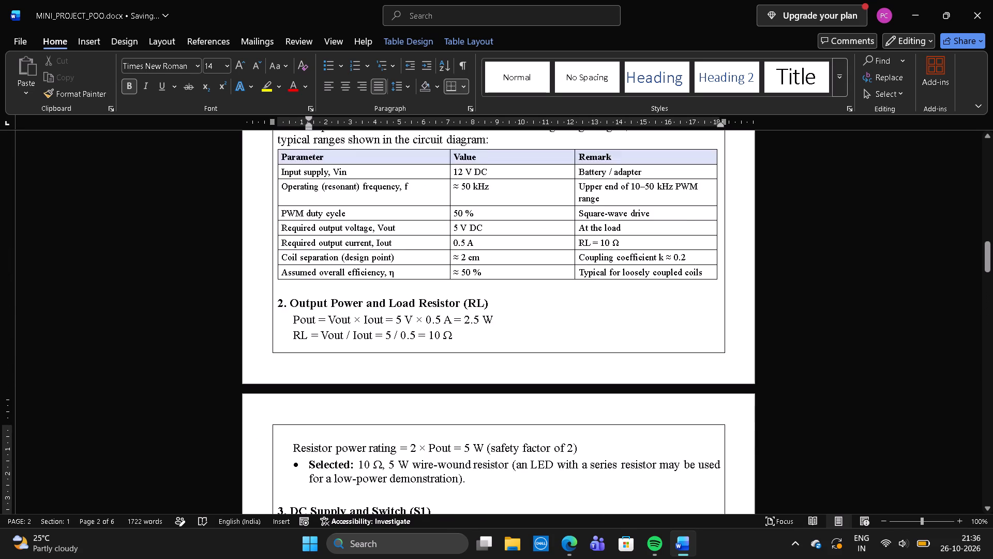
scroll(648, 269, "down", 1)
scroll(648, 269, "up", 1)
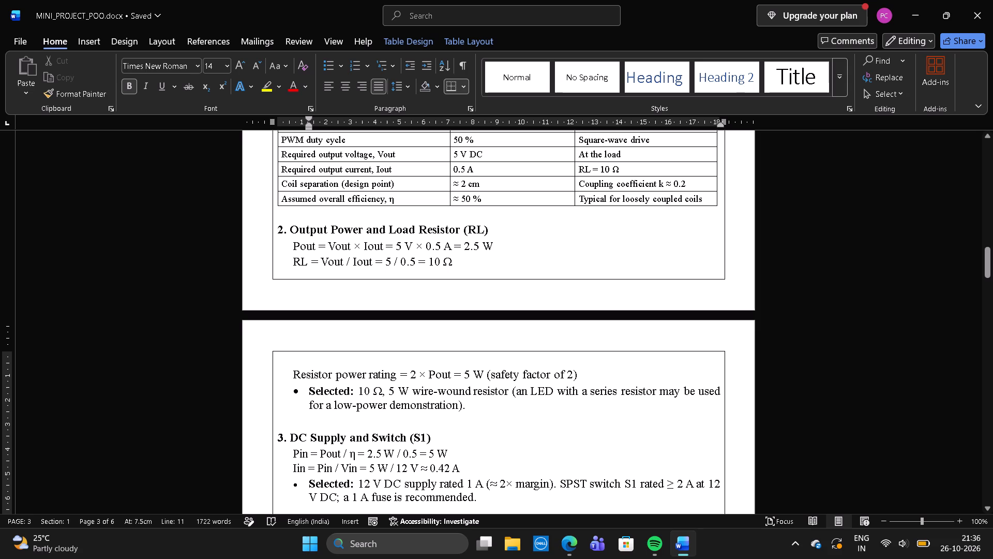
Check the font size of the "Selected:" bullet for the wire-wound load resistor.
left_click_drag(303, 390, 429, 408)
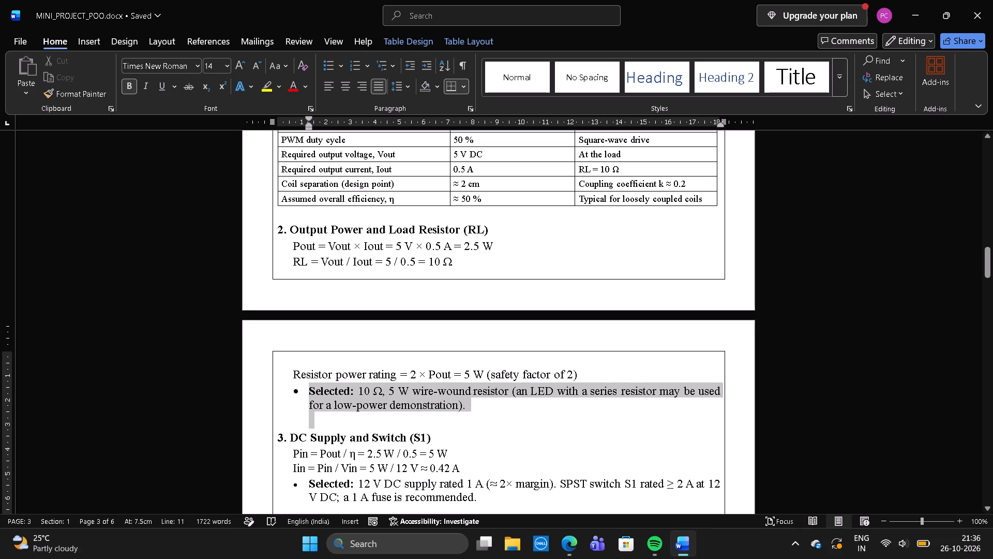
left_click_drag(429, 408, 501, 407)
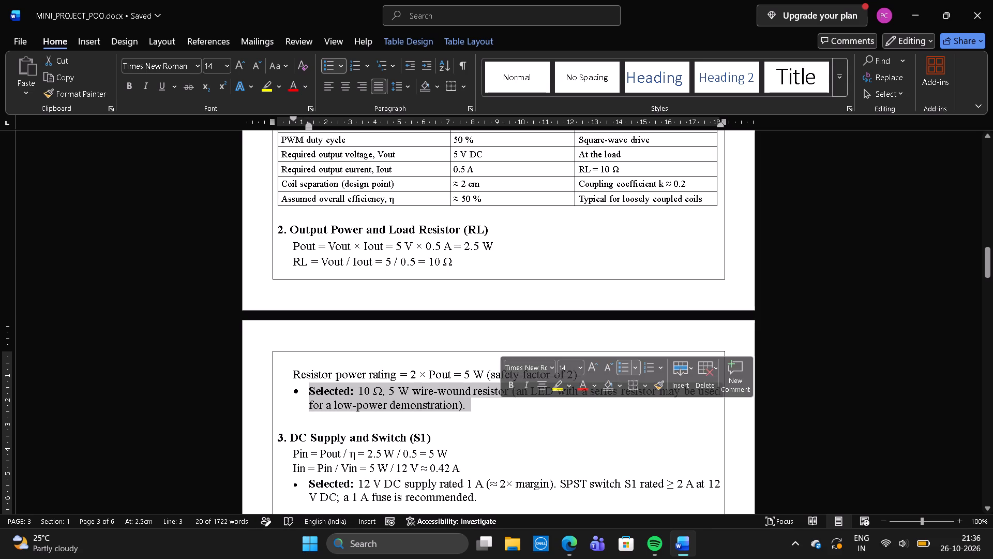
left_click(500, 419)
Set the font size of the "3. DC Supply and Switch (S1)" section, from its heading through its "Selected:" bullet, to 14.
scroll(500, 419, "down", 1)
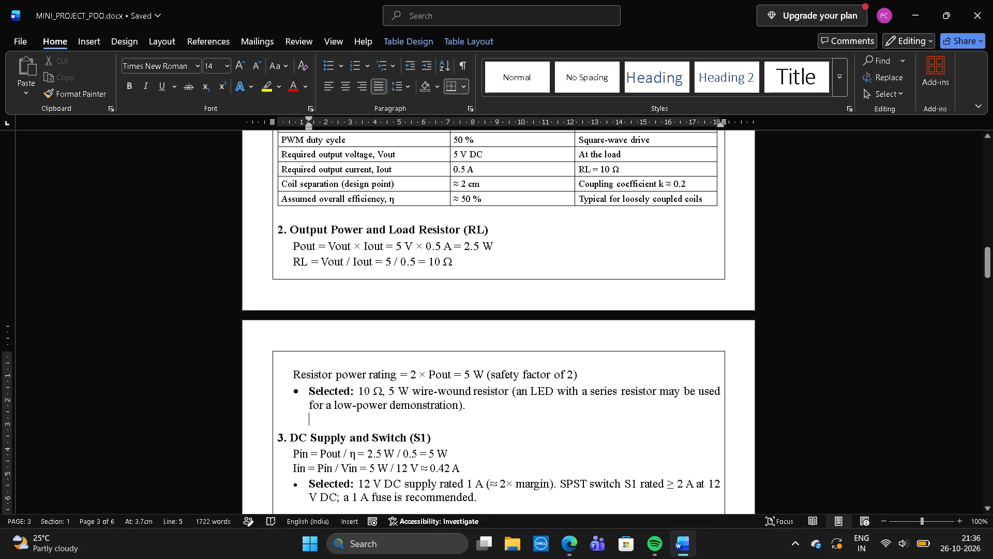
scroll(500, 419, "down", 4)
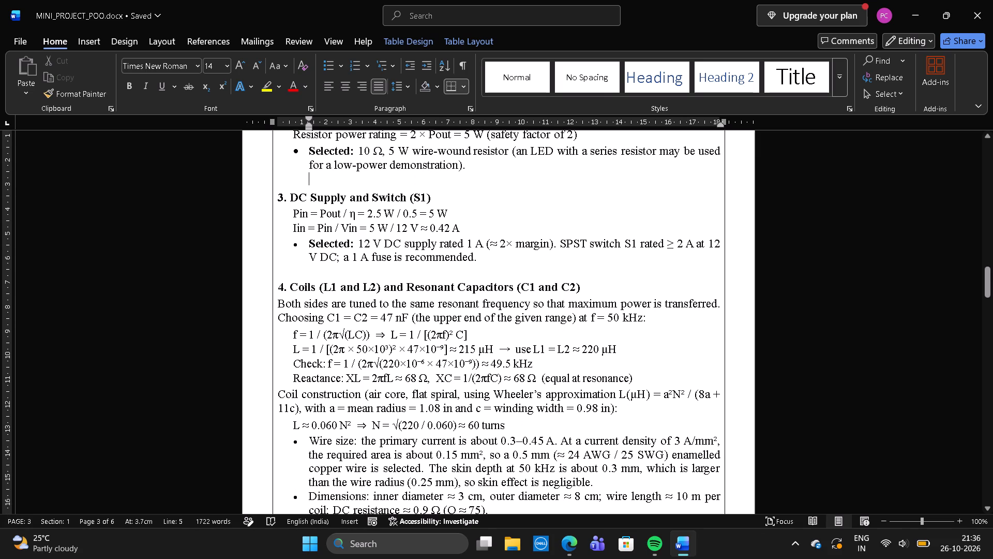
left_click_drag(291, 194, 292, 194)
left_click_drag(292, 194, 490, 263)
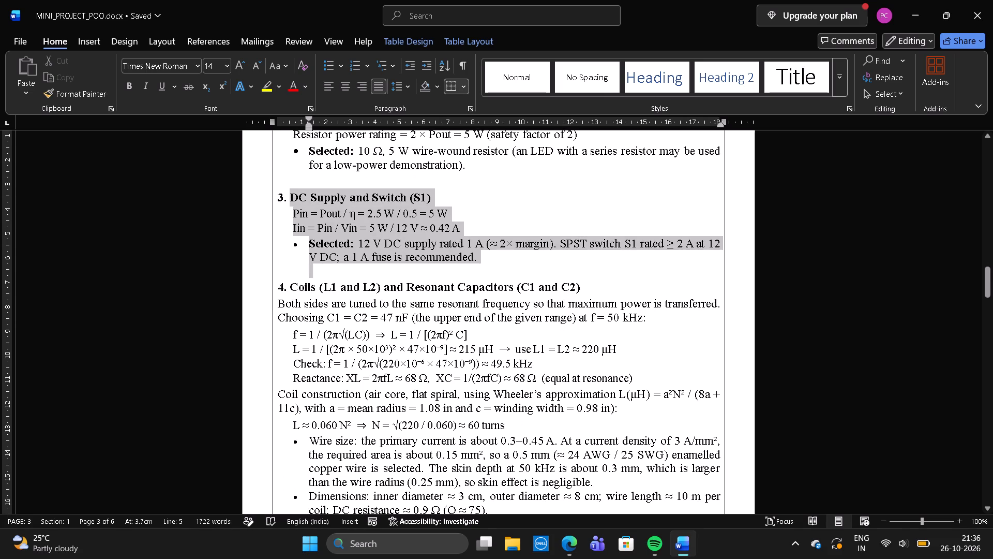
left_click_drag(490, 263, 490, 263)
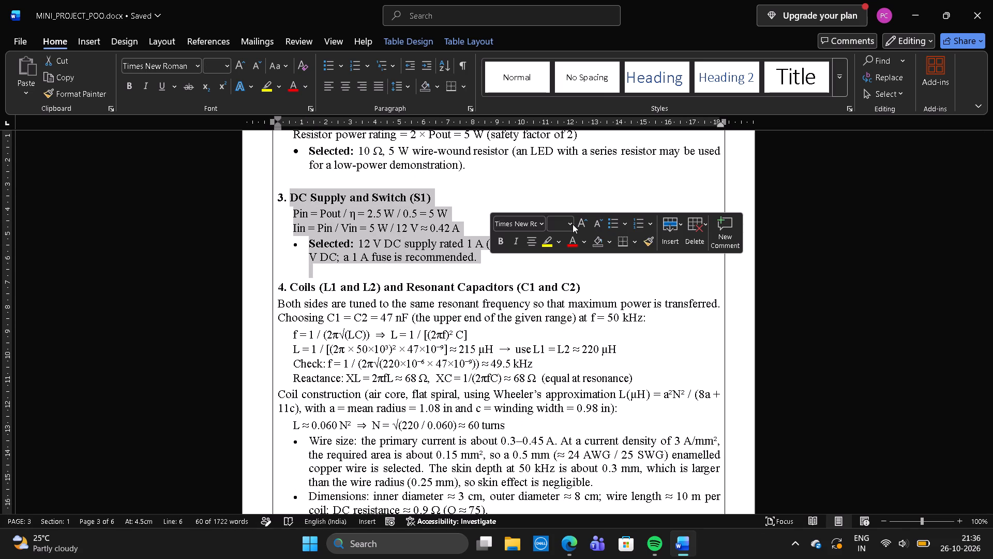
left_click(569, 224)
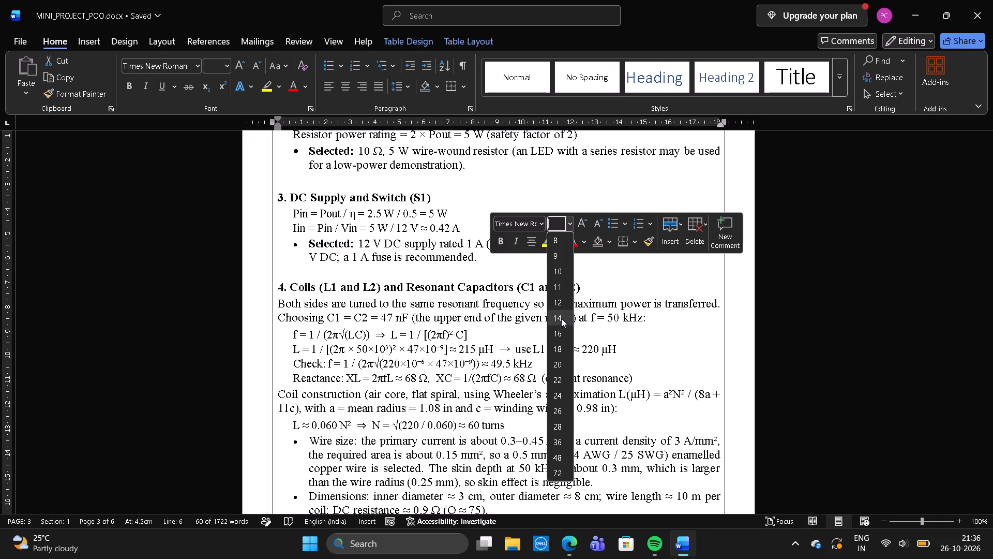
left_click(561, 318)
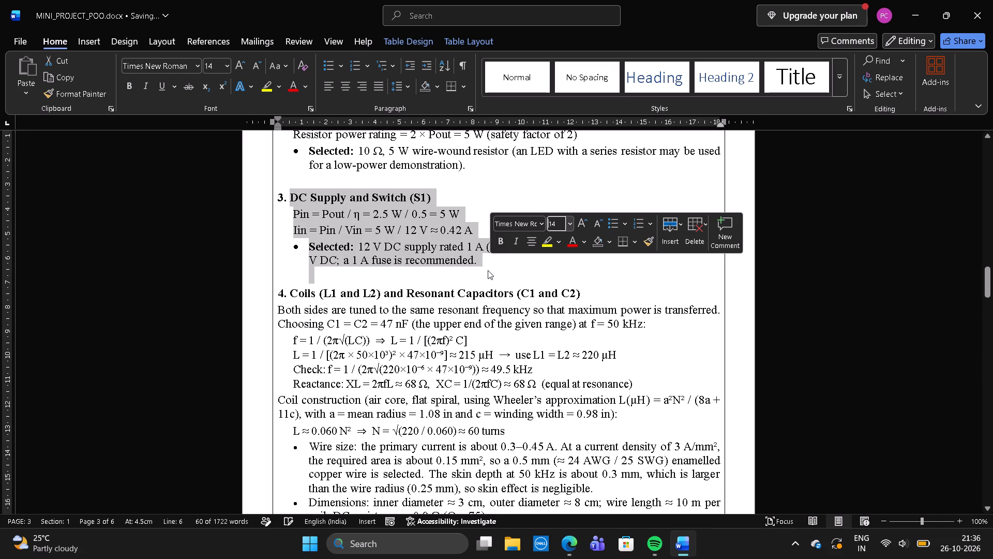
left_click(488, 270)
Set section 4 on coils and resonant capacitors, from its heading through the turns formula, to Times New Roman, size 14.
scroll(488, 270, "down", 1)
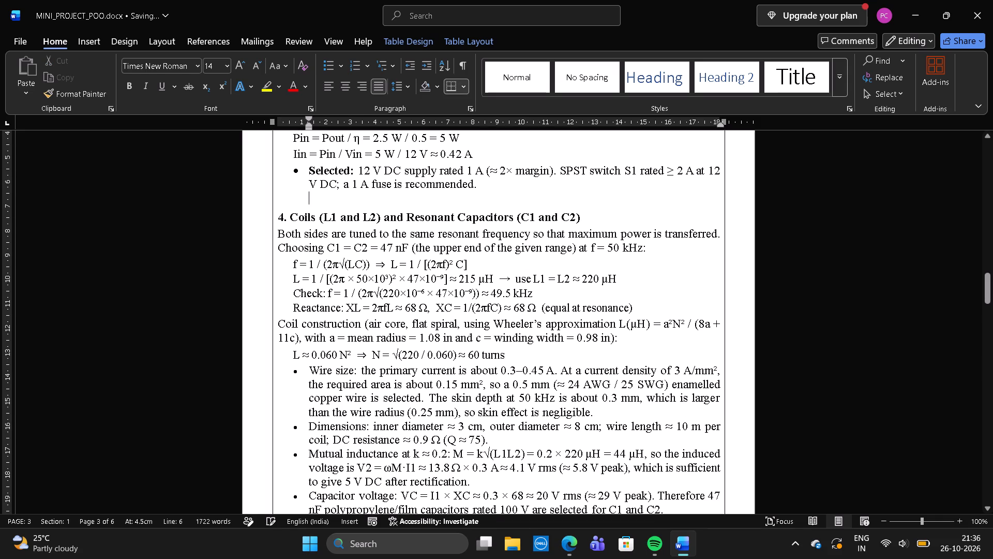
left_click_drag(287, 215, 310, 237)
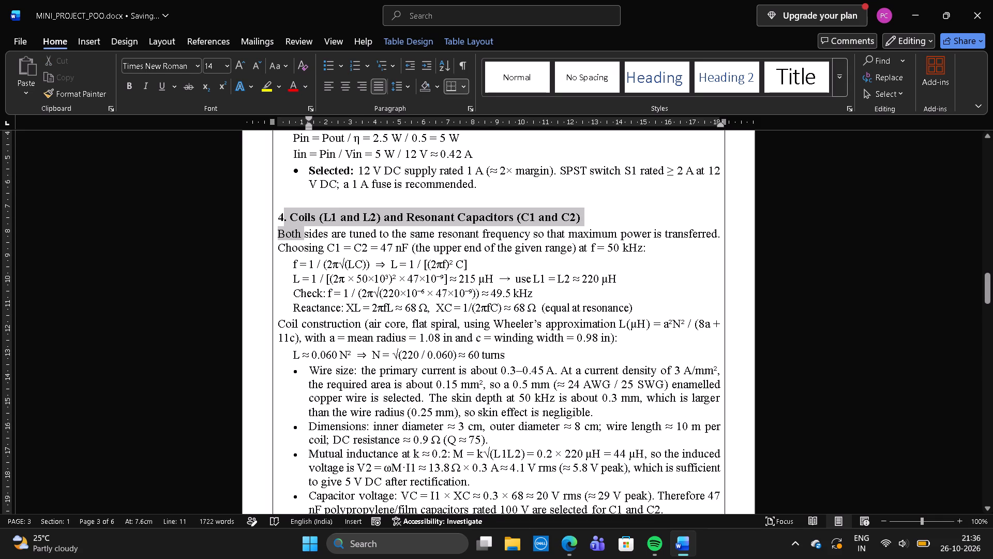
left_click_drag(310, 237, 511, 351)
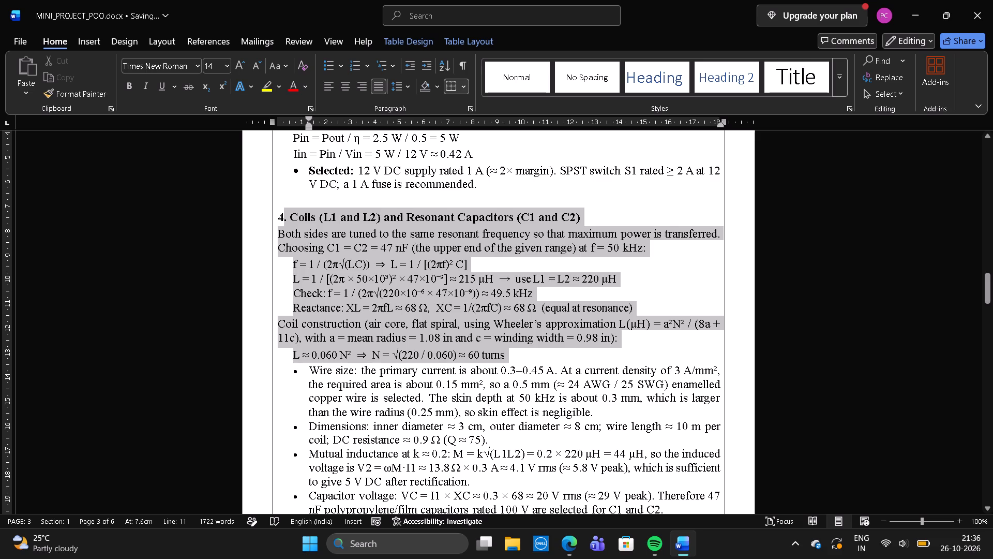
left_click_drag(511, 351, 519, 357)
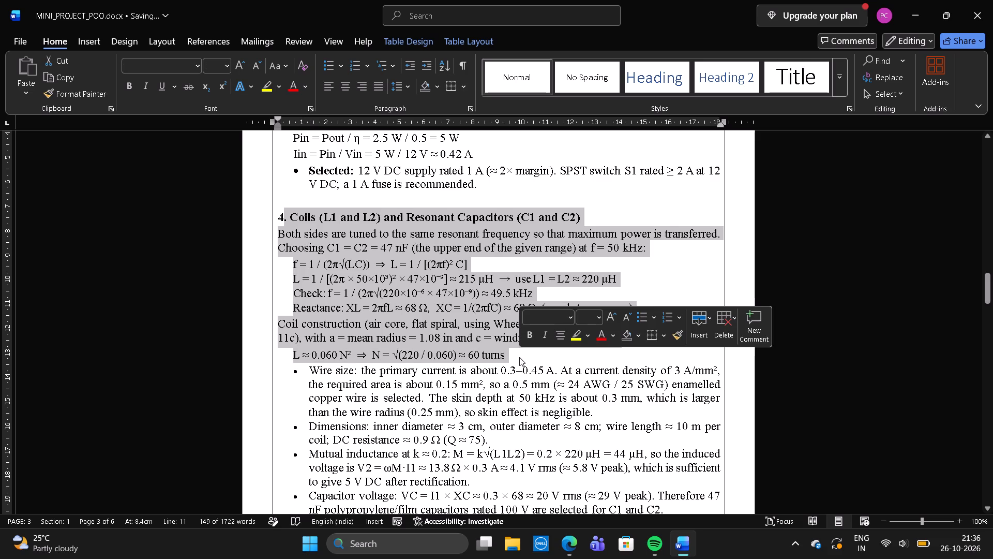
left_click(568, 319)
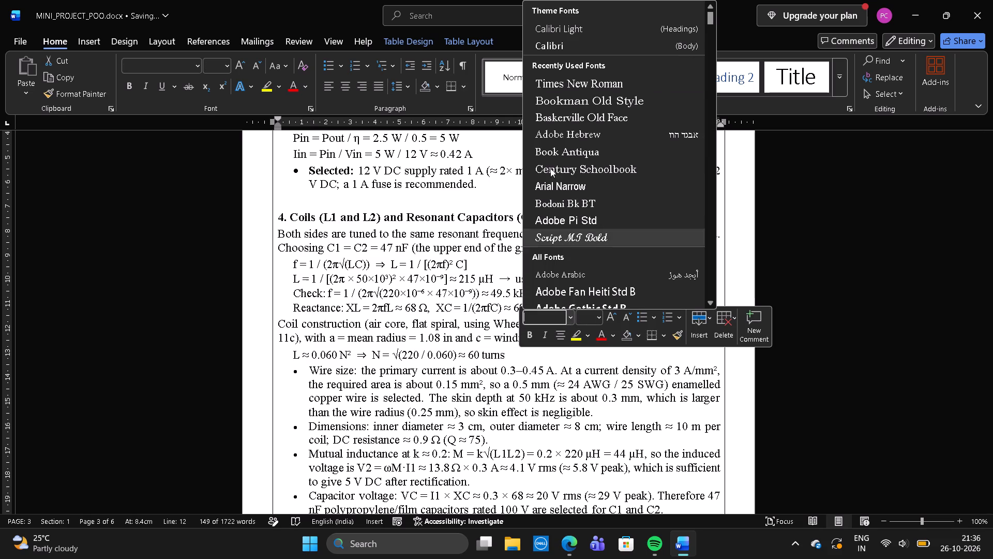
left_click(559, 83)
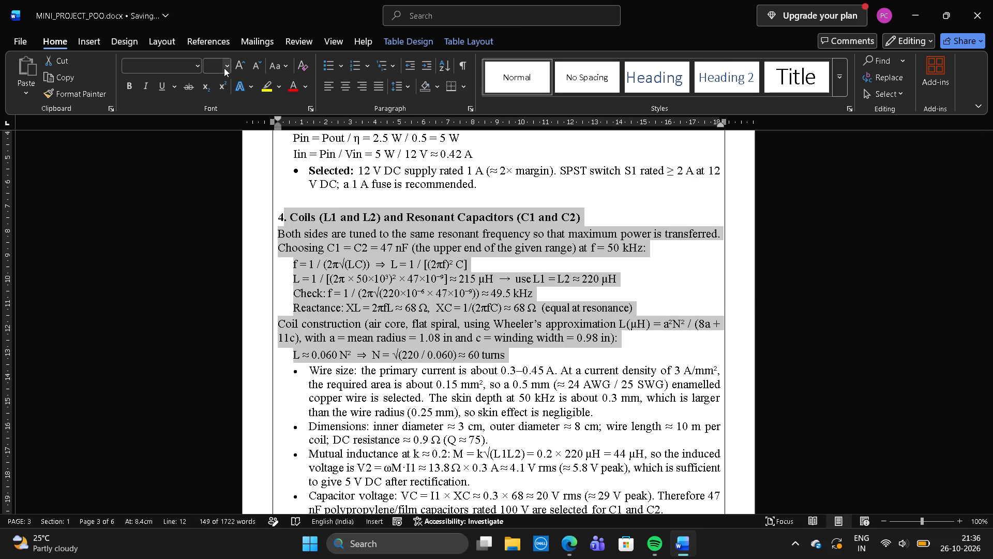
left_click(224, 68)
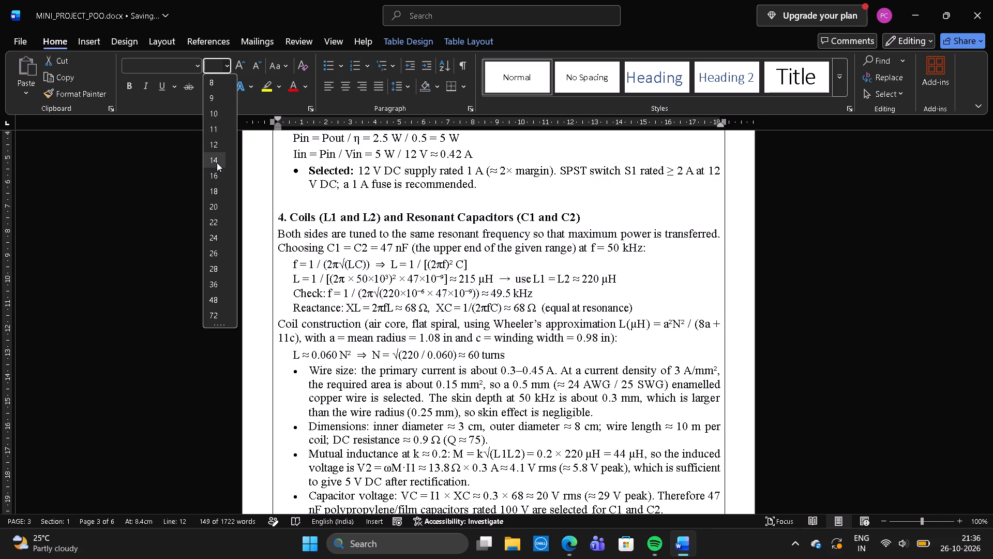
left_click(217, 163)
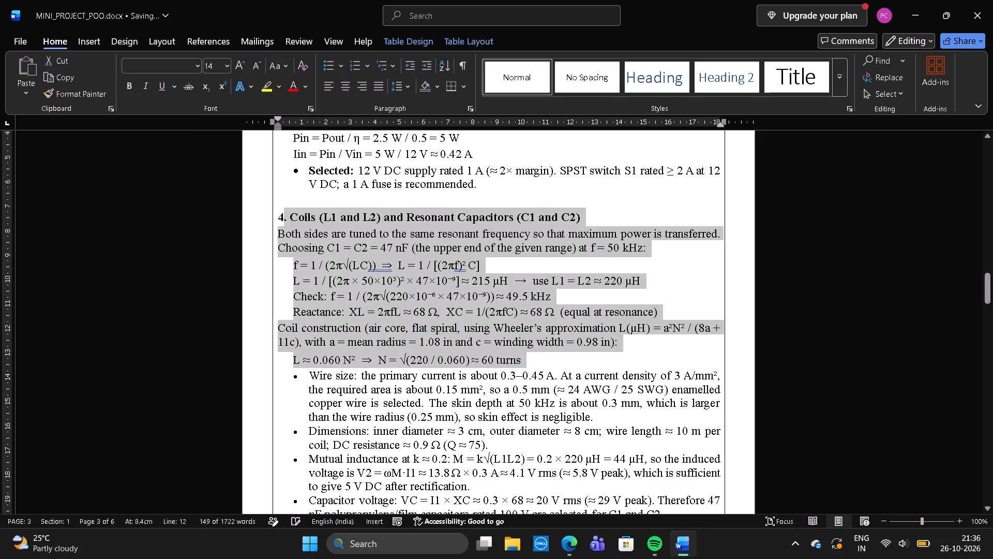
left_click(215, 284)
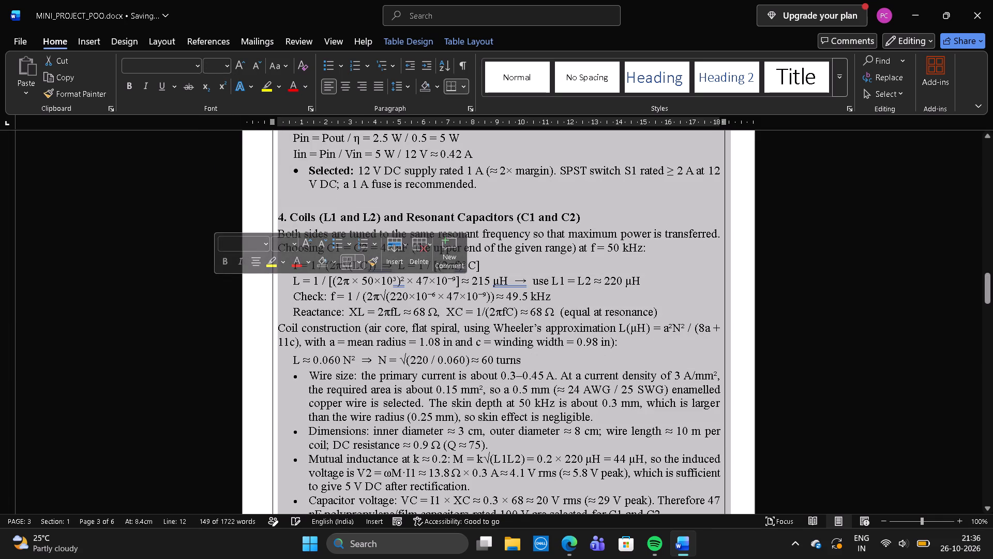
left_click(261, 298)
left_click(366, 287)
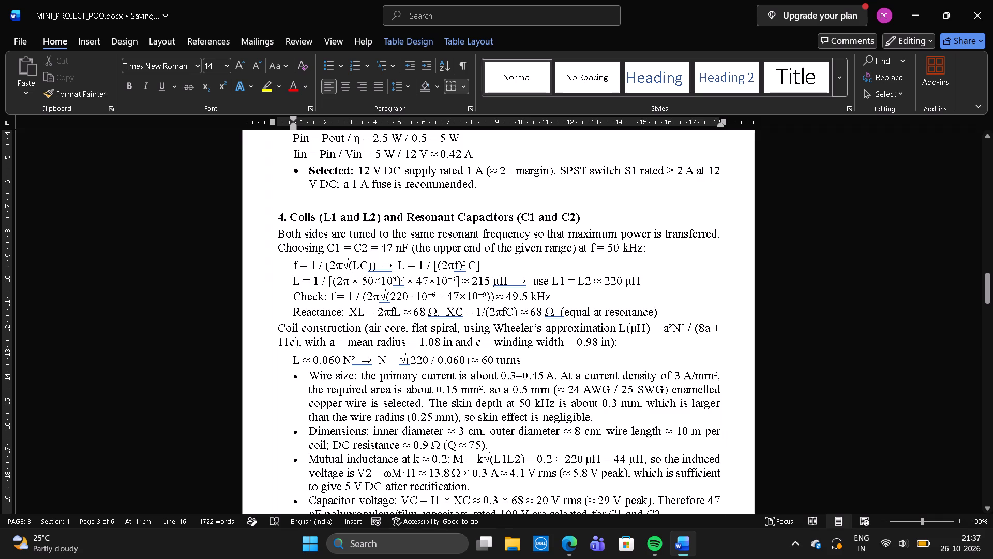
Examine the report's formatting from the introduction and circuit diagram down to the calculation sections.
scroll(308, 326, "up", 1)
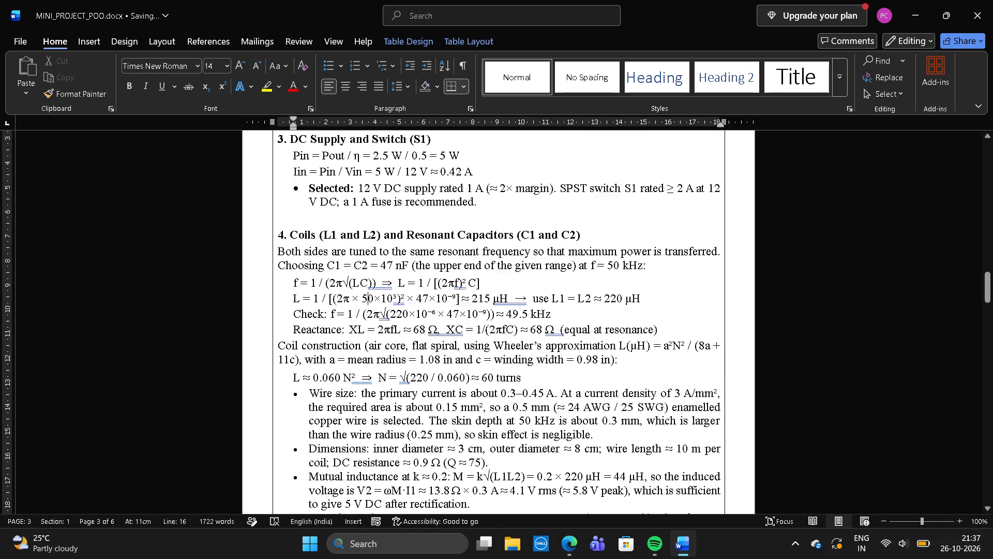
scroll(308, 326, "up", 13)
scroll(308, 326, "down", 1)
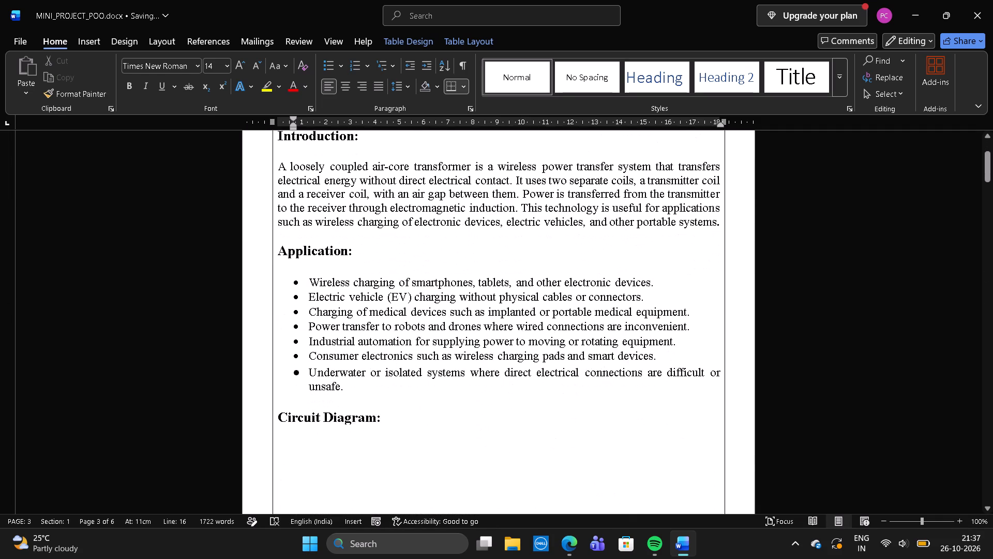
scroll(308, 326, "down", 4)
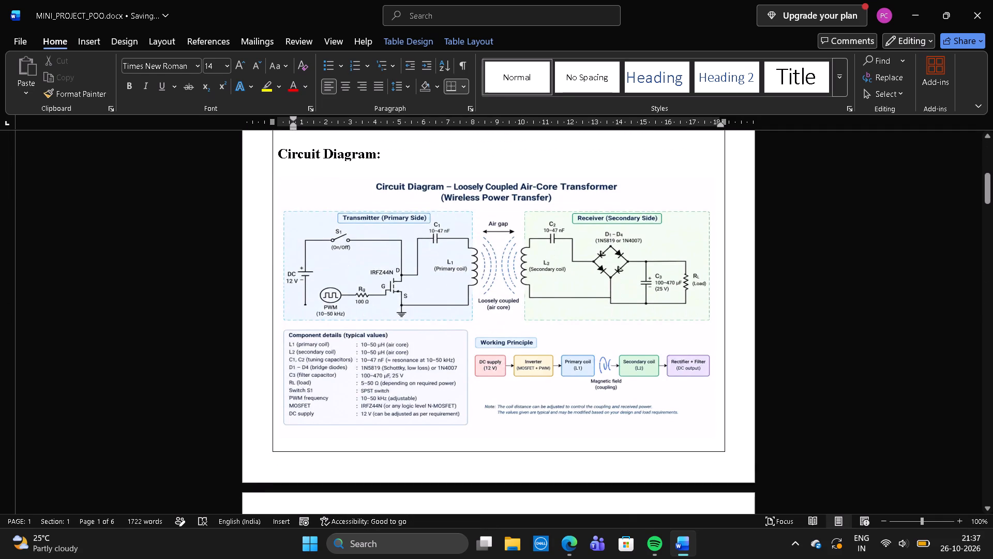
scroll(308, 326, "down", 6)
scroll(308, 326, "up", 1)
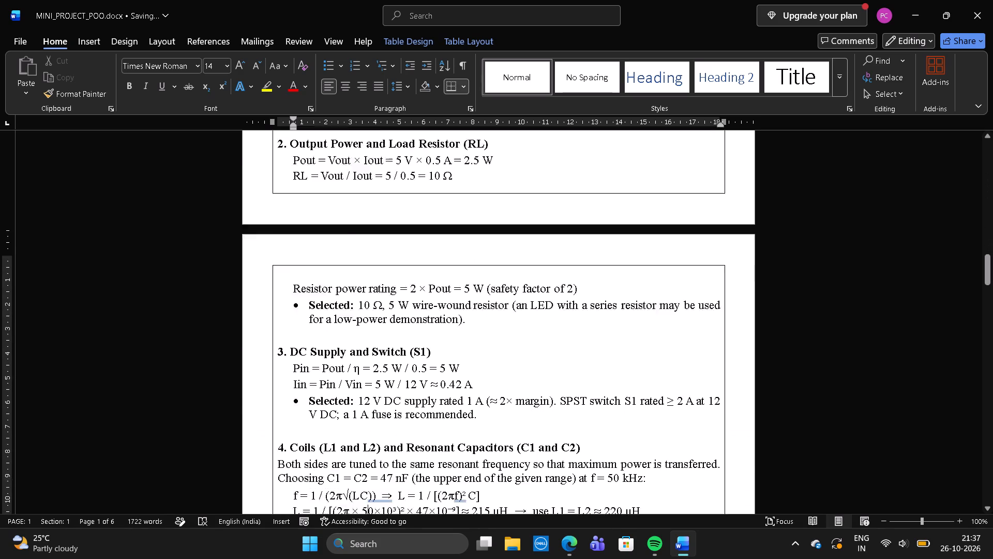
scroll(308, 326, "up", 1)
scroll(308, 326, "right", 1)
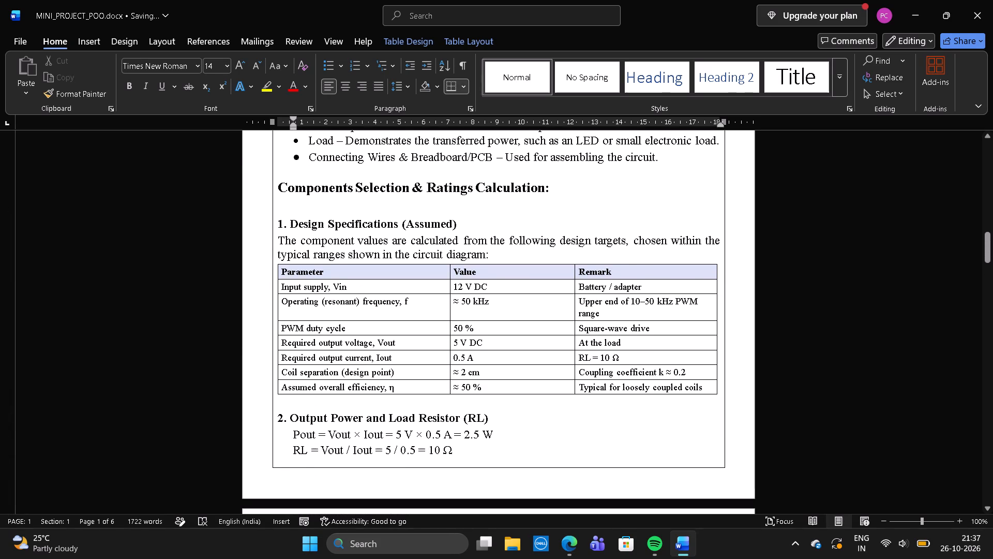
scroll(308, 326, "right", 1)
Check the font and alignment of the introductory paragraph under "1. Design Specifications (Assumed)".
left_click_drag(279, 234, 493, 255)
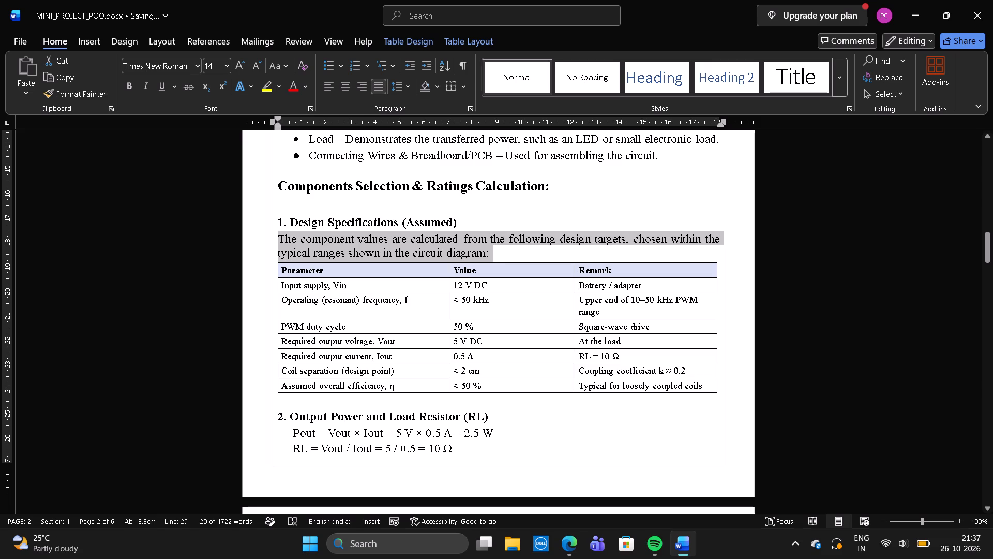
scroll(395, 173, "down", 1)
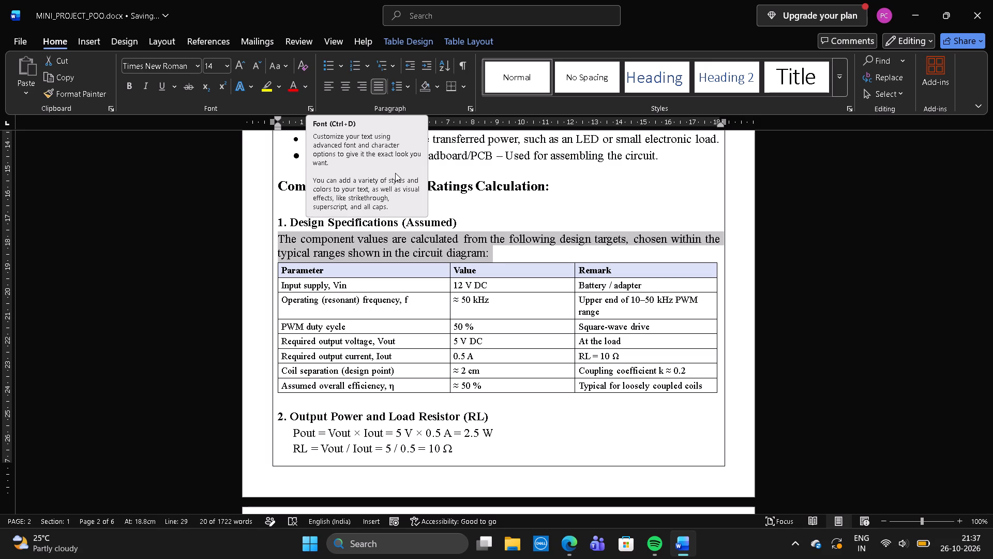
scroll(395, 173, "down", 2)
scroll(528, 431, "down", 1)
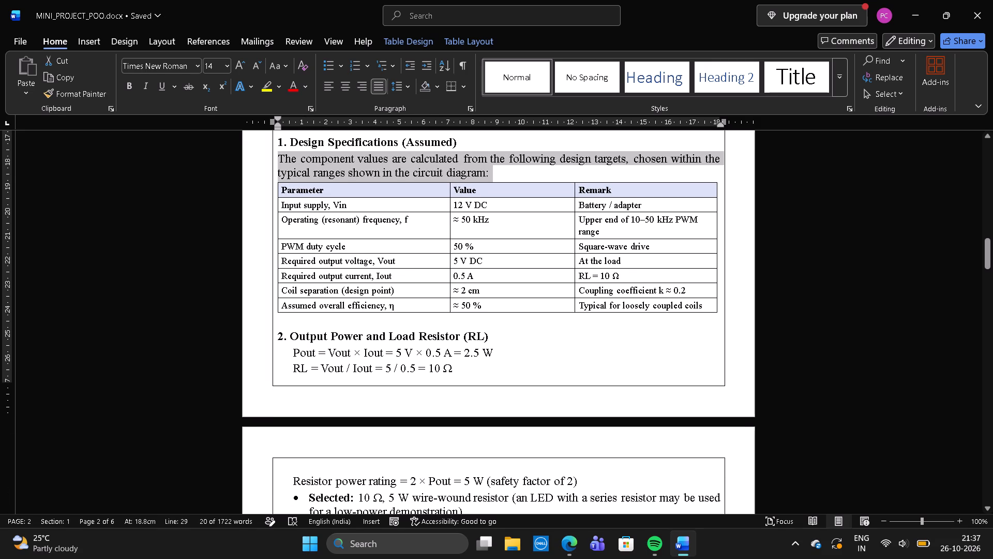
Justify the text under "2. Output Power and Load Resistor (RL)", from the Pout formula through the "Selected:" bullet.
left_click(519, 371)
scroll(519, 367, "down", 1)
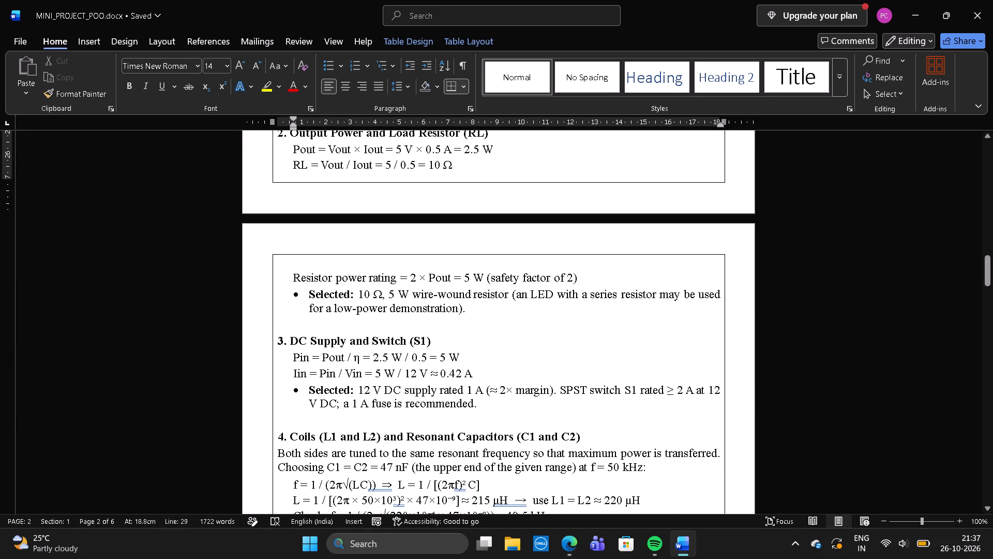
scroll(519, 367, "down", 1)
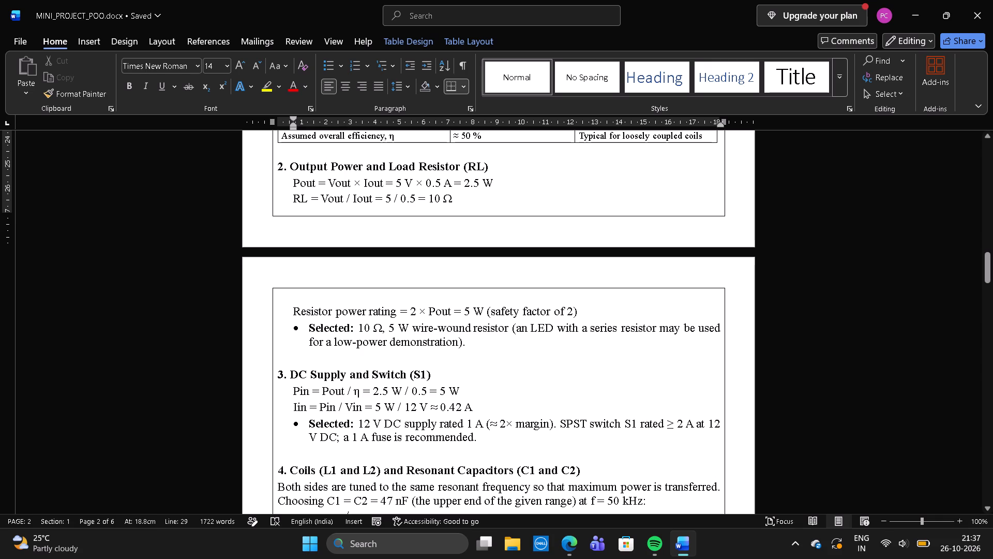
left_click_drag(295, 181, 498, 348)
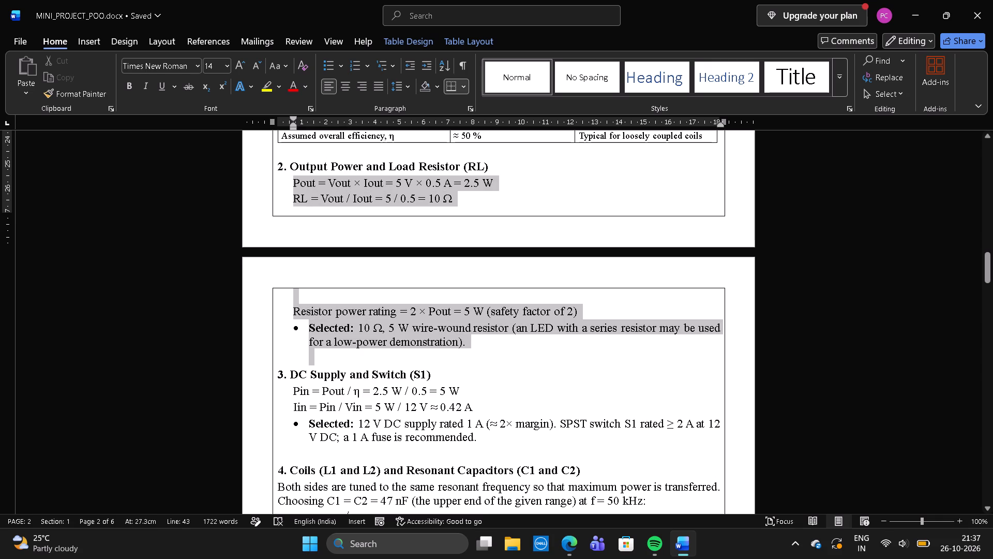
left_click_drag(498, 348, 506, 348)
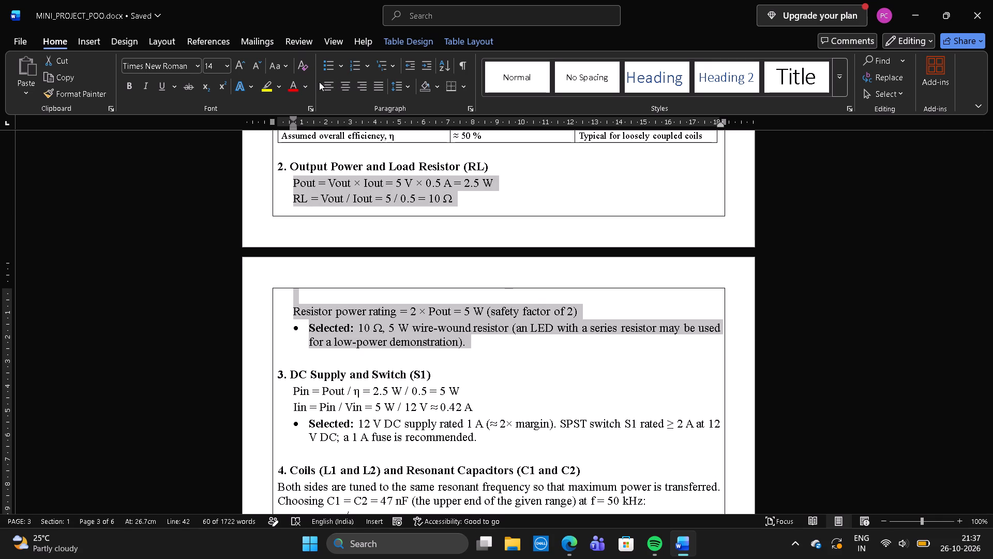
left_click(328, 85)
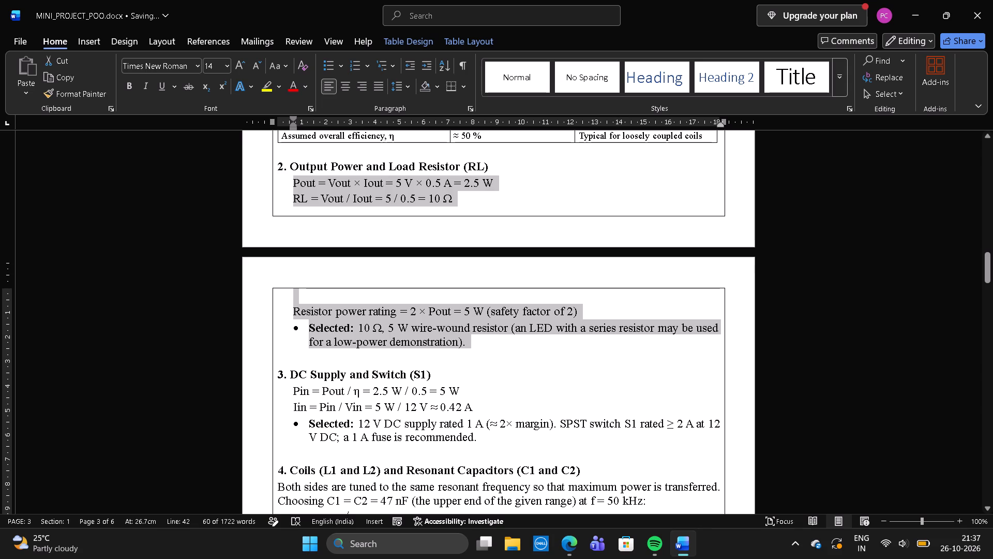
left_click(378, 87)
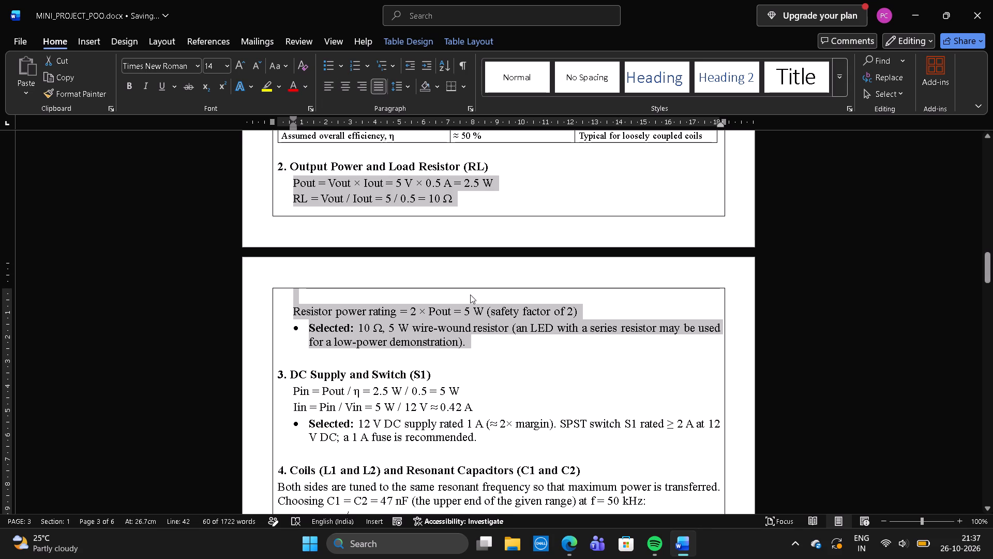
Justify section 3, "DC Supply and Switch (S1)", from its heading through its "Selected:" bullet, and switch it back to left alignment.
scroll(460, 332, "down", 1)
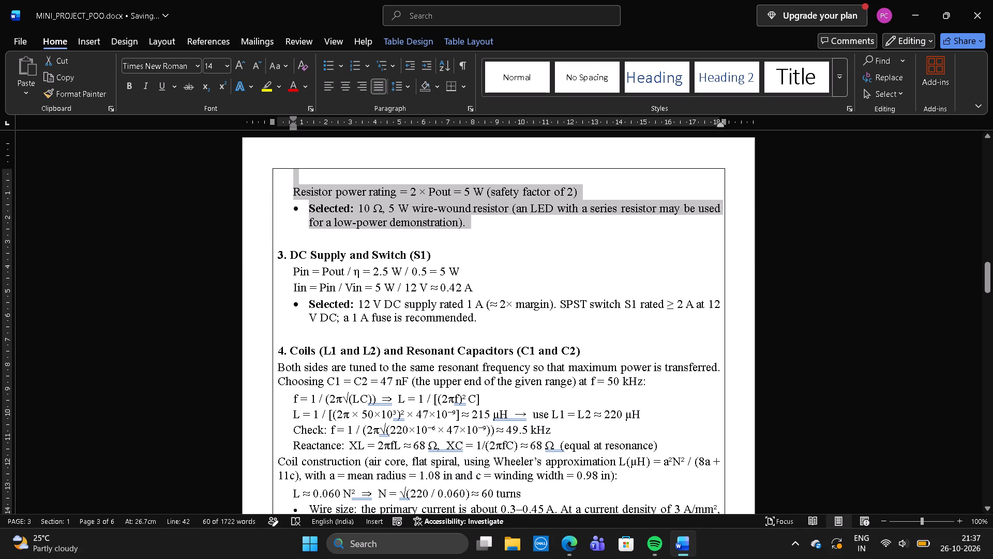
left_click_drag(290, 254, 463, 325)
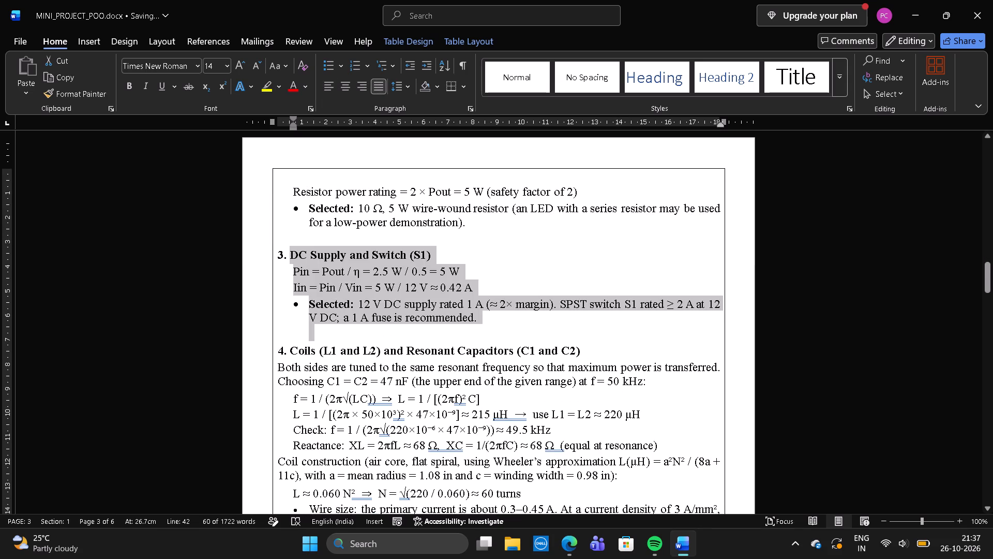
left_click_drag(463, 325, 479, 324)
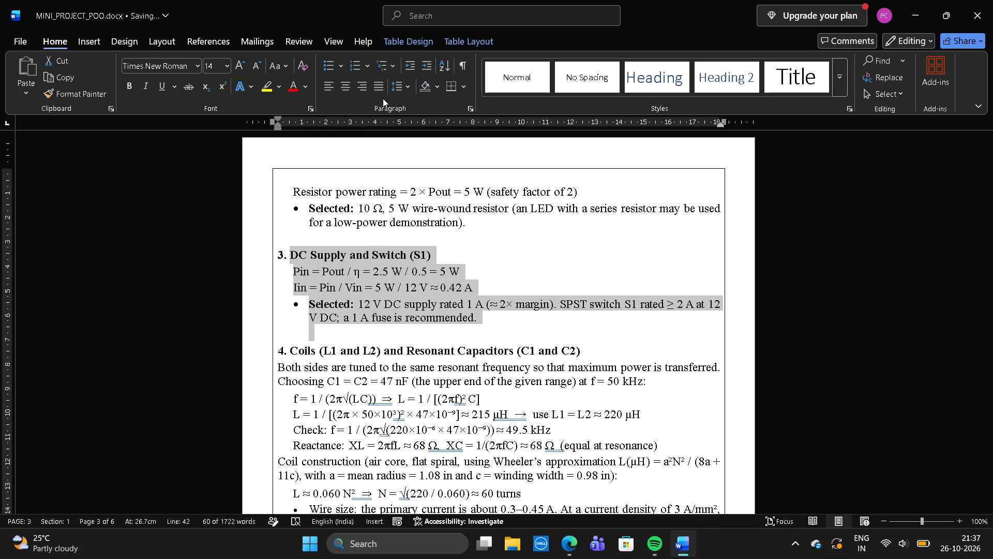
left_click(378, 93)
left_click(378, 93)
Justify section 4 on coils and resonant capacitors, from its heading through the turns formula.
scroll(416, 339, "down", 1)
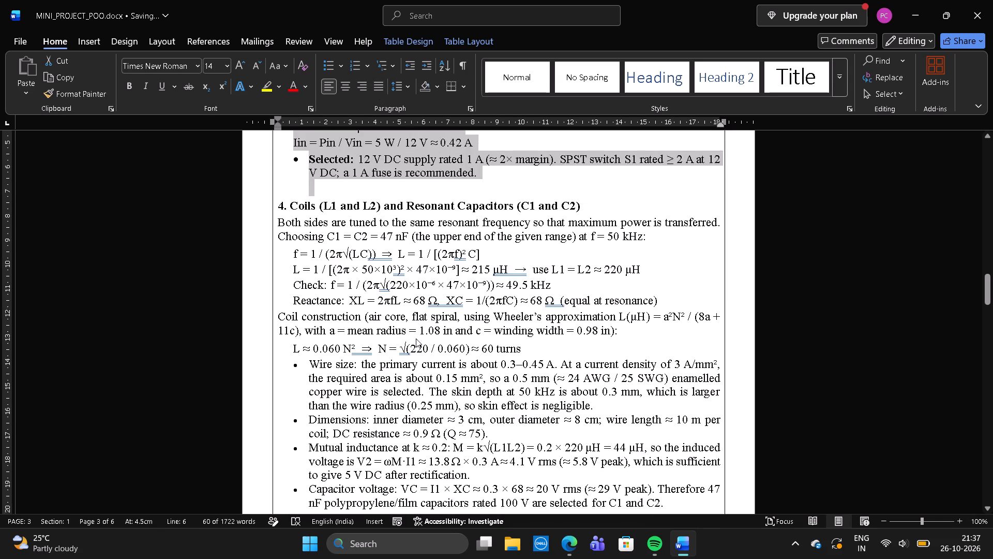
scroll(416, 339, "down", 1)
left_click_drag(289, 181, 311, 241)
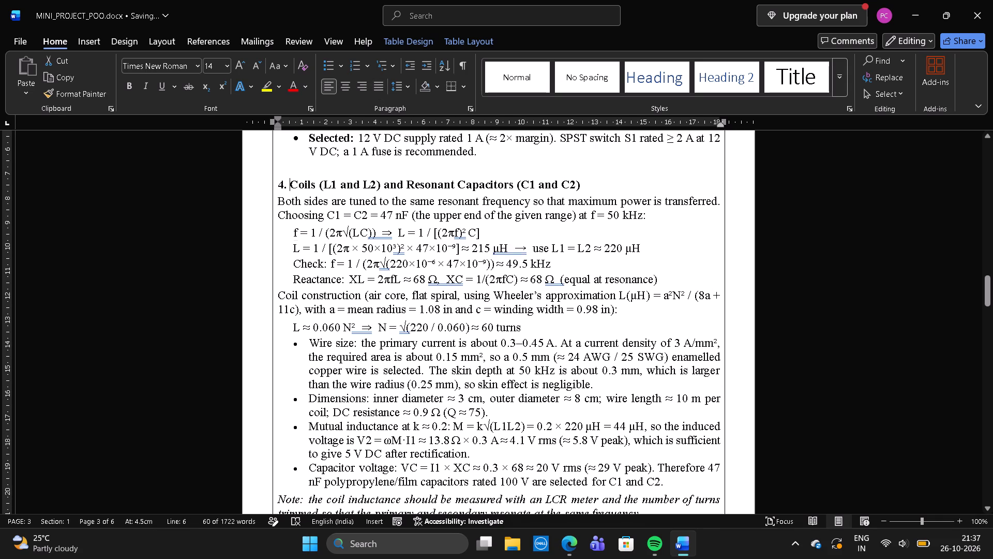
left_click_drag(311, 241, 522, 335)
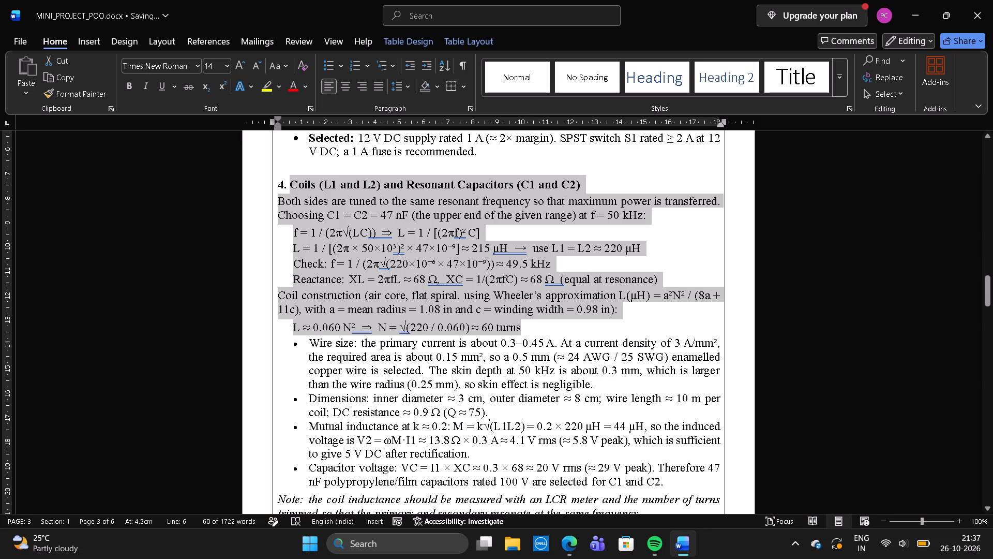
left_click_drag(522, 335, 525, 330)
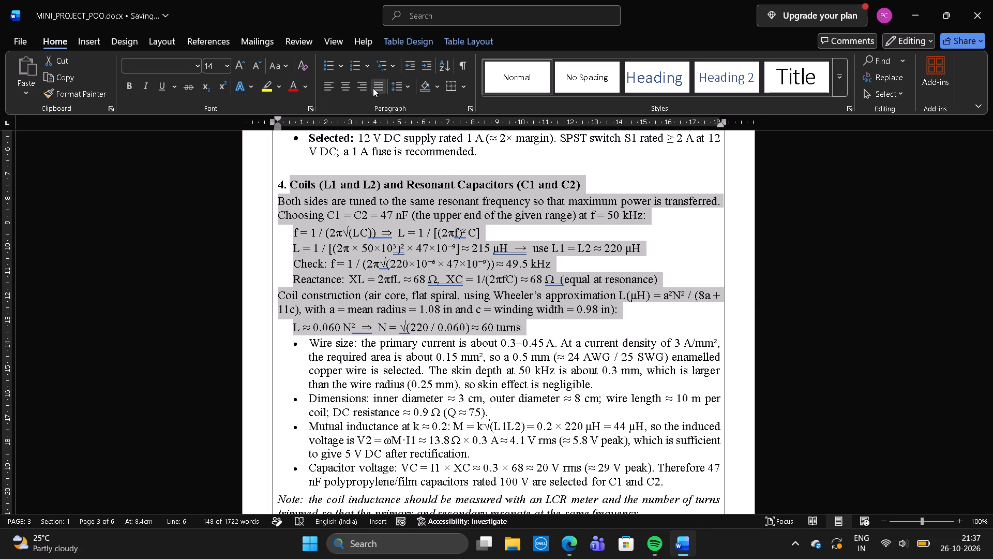
left_click(373, 88)
left_click(373, 88)
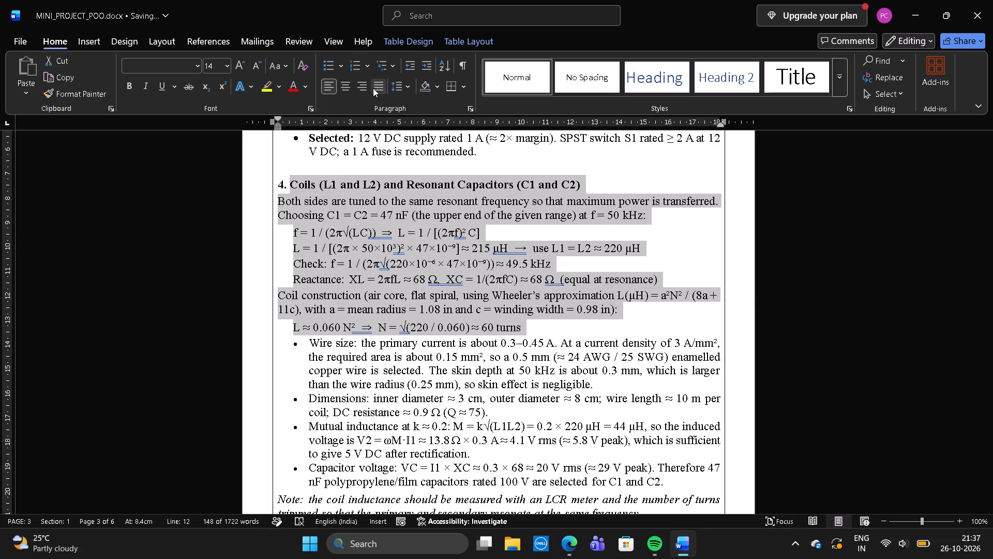
left_click(373, 88)
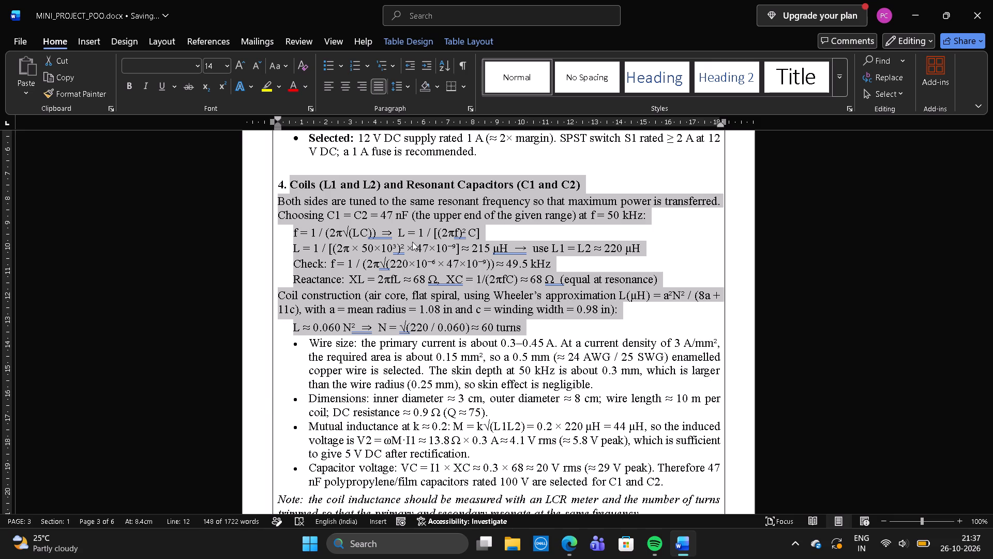
Check the font and alignment of section 4's bullets, from wire size through capacitor voltage.
scroll(412, 242, "down", 2)
left_click_drag(305, 165, 477, 318)
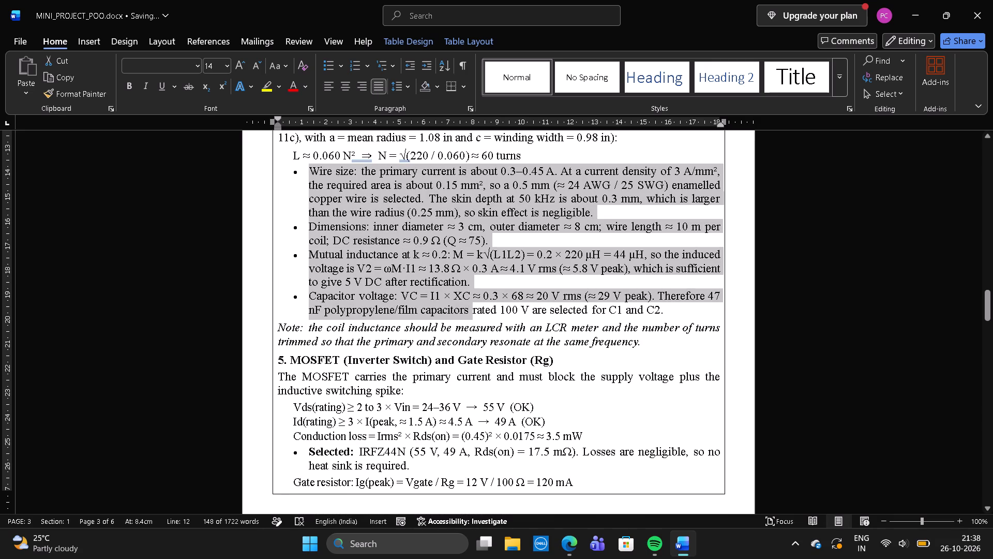
left_click_drag(477, 318, 679, 312)
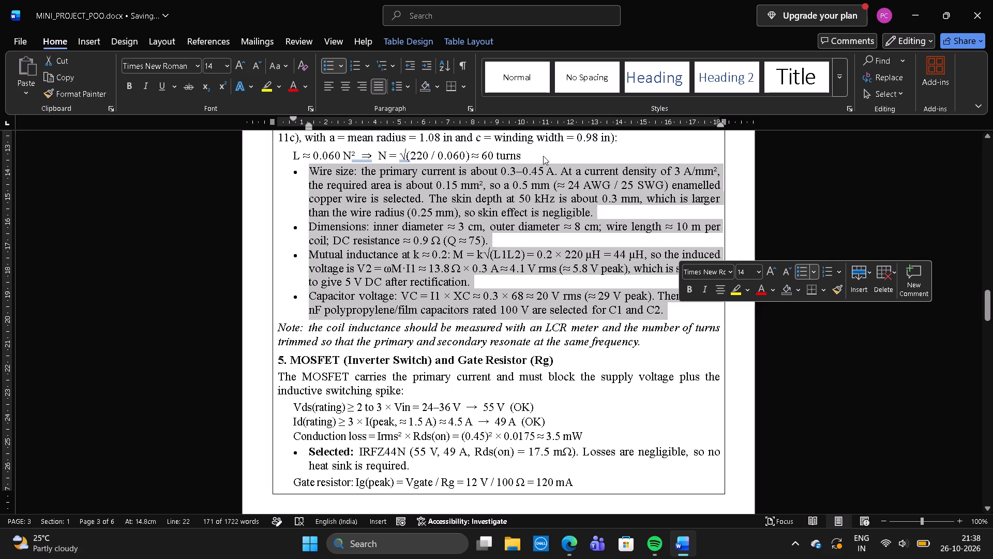
Remove the italics from the note about measuring the coil inductance at the end of section 4.
scroll(248, 244, "down", 1)
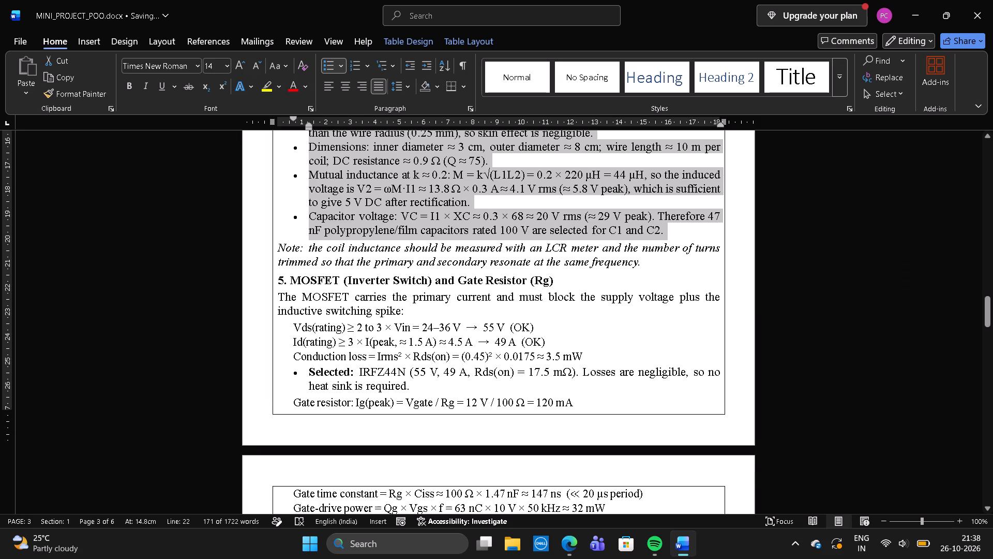
scroll(248, 244, "down", 1)
left_click_drag(281, 241, 312, 282)
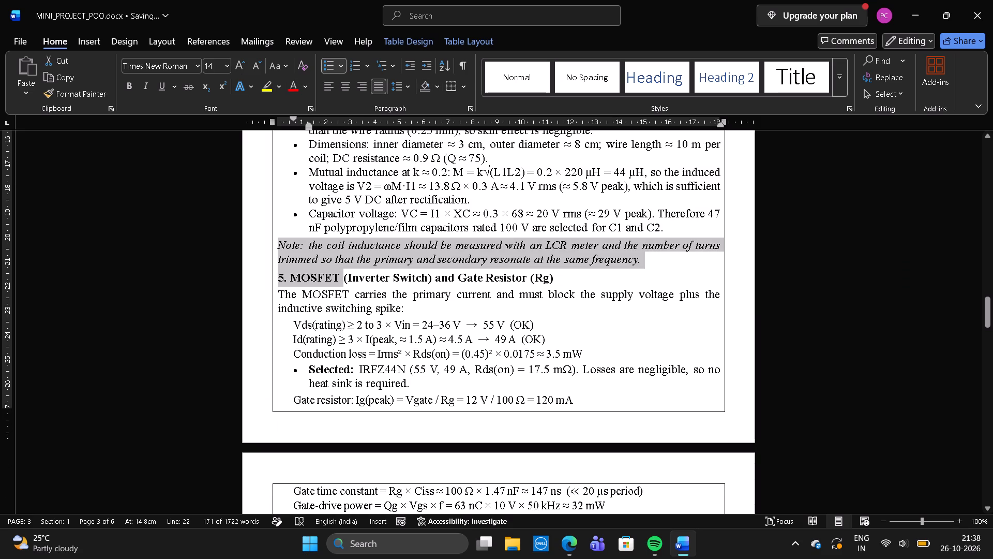
left_click_drag(312, 282, 658, 265)
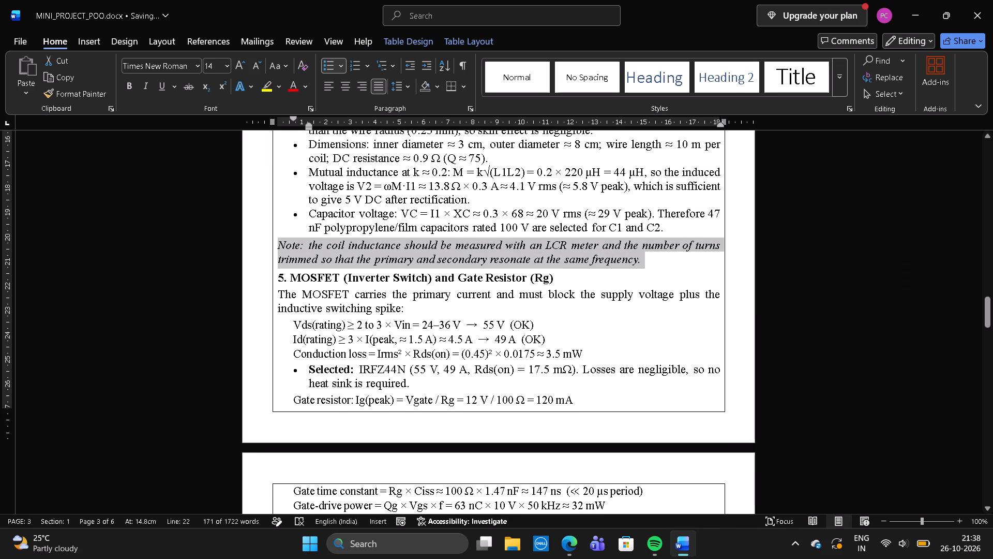
left_click_drag(658, 265, 642, 263)
left_click_drag(642, 263, 646, 262)
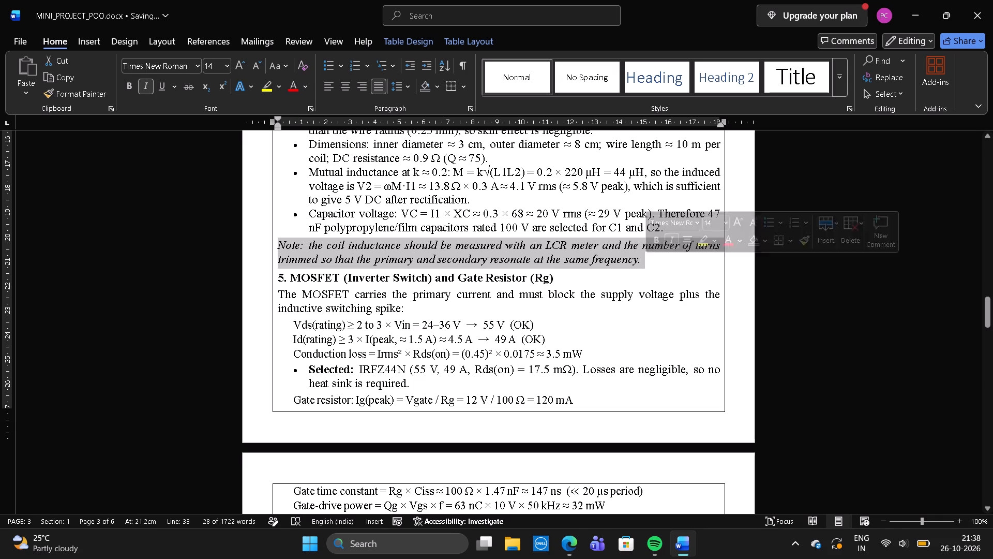
left_click(148, 81)
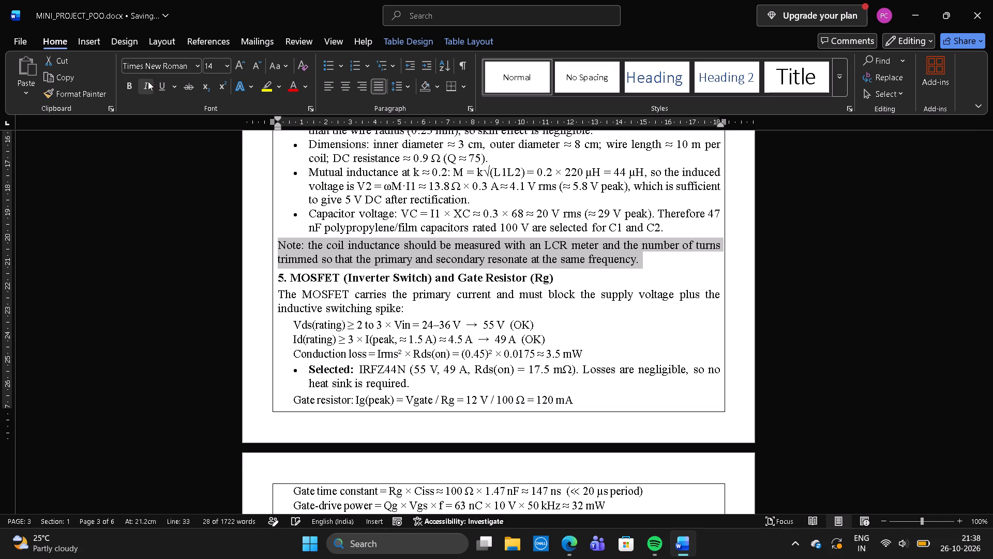
Justify section 5 on the MOSFET and gate resistor, from its heading through the conduction loss line, and set the font size to 14.
scroll(325, 300, "down", 1)
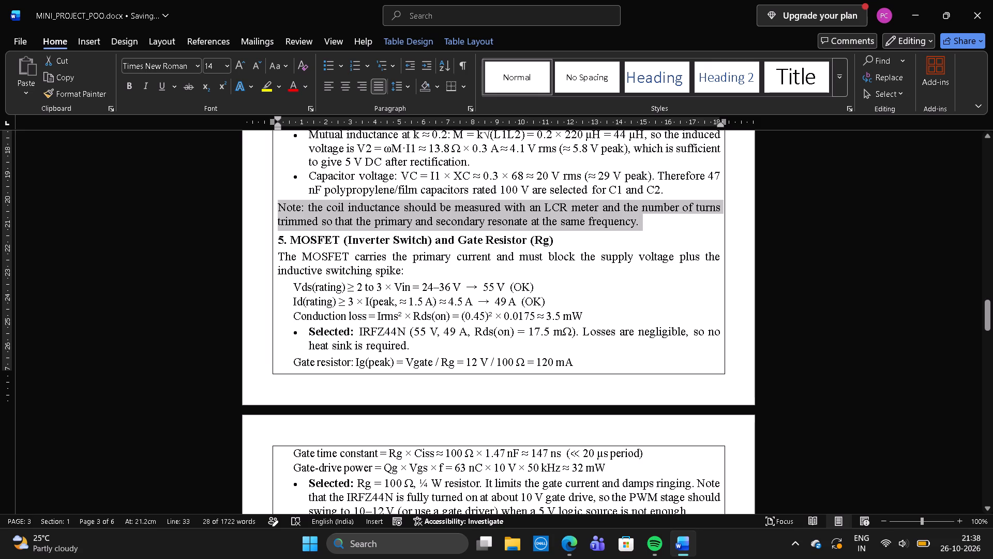
left_click_drag(291, 238, 407, 302)
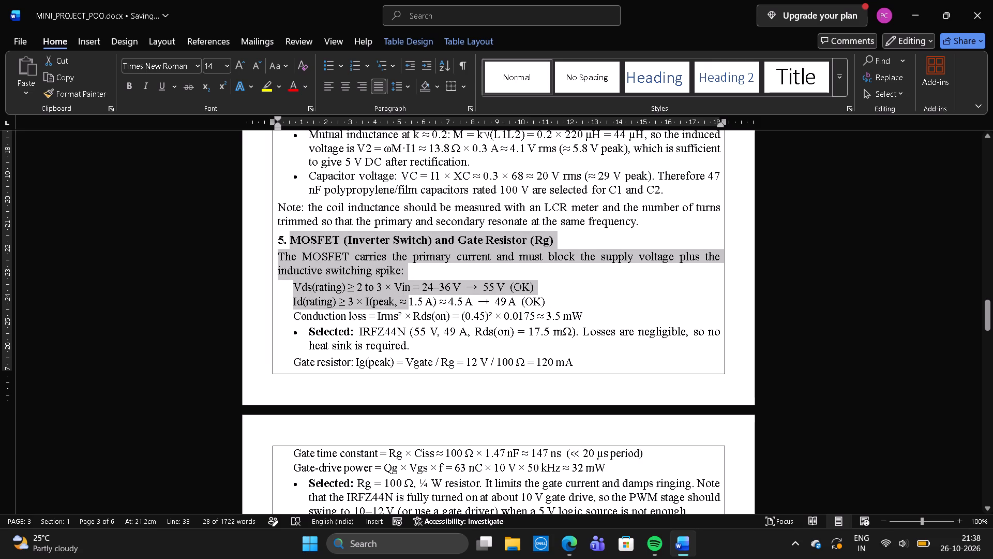
left_click_drag(407, 302, 582, 314)
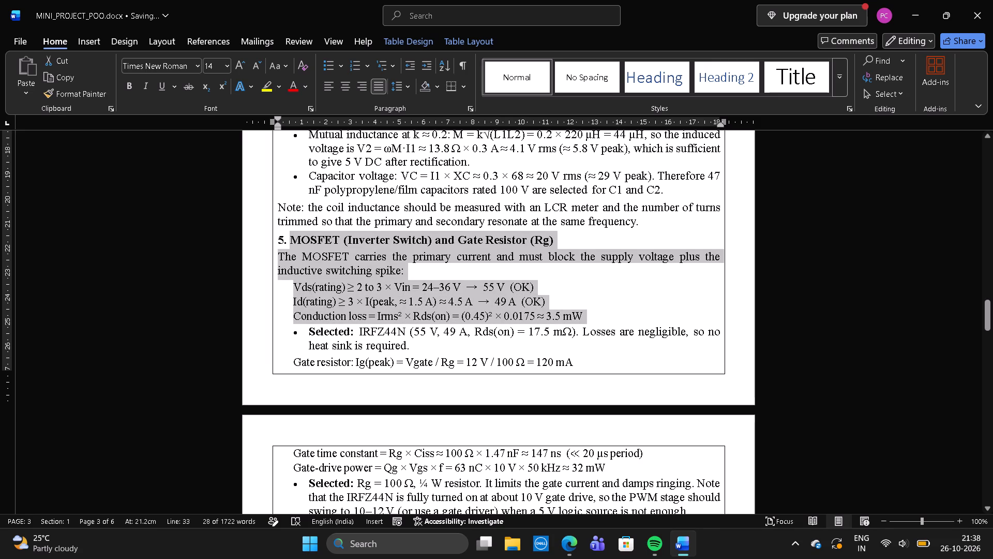
left_click_drag(582, 314, 589, 315)
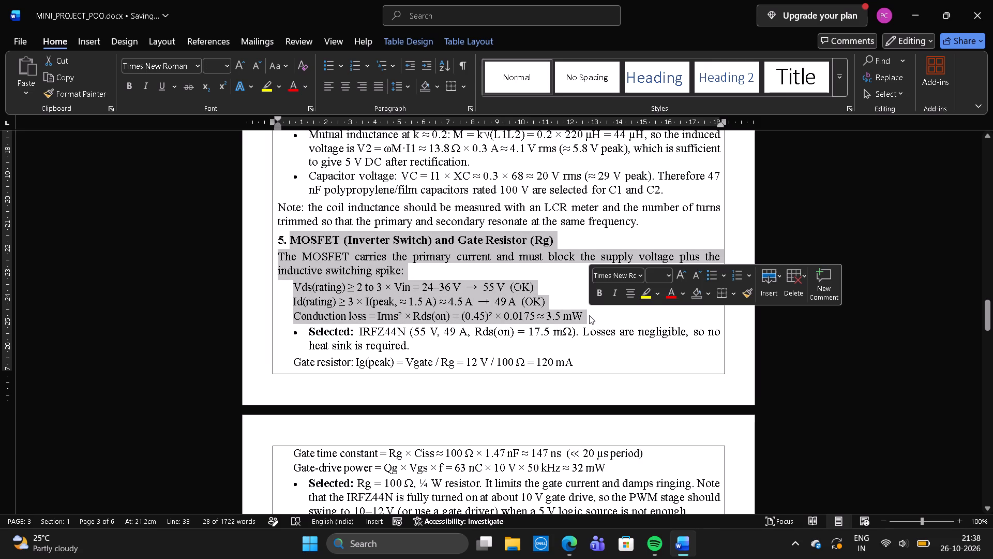
left_click(382, 90)
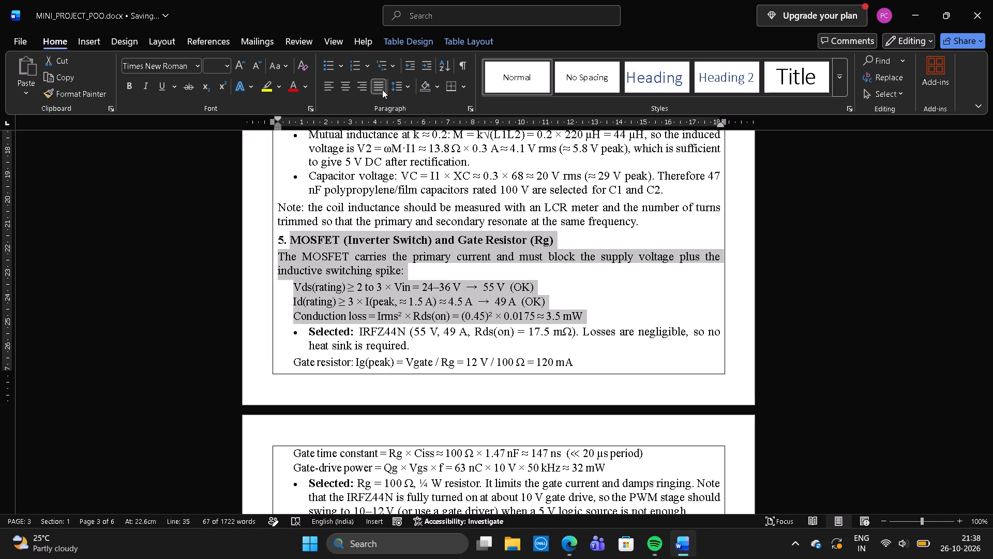
left_click(229, 64)
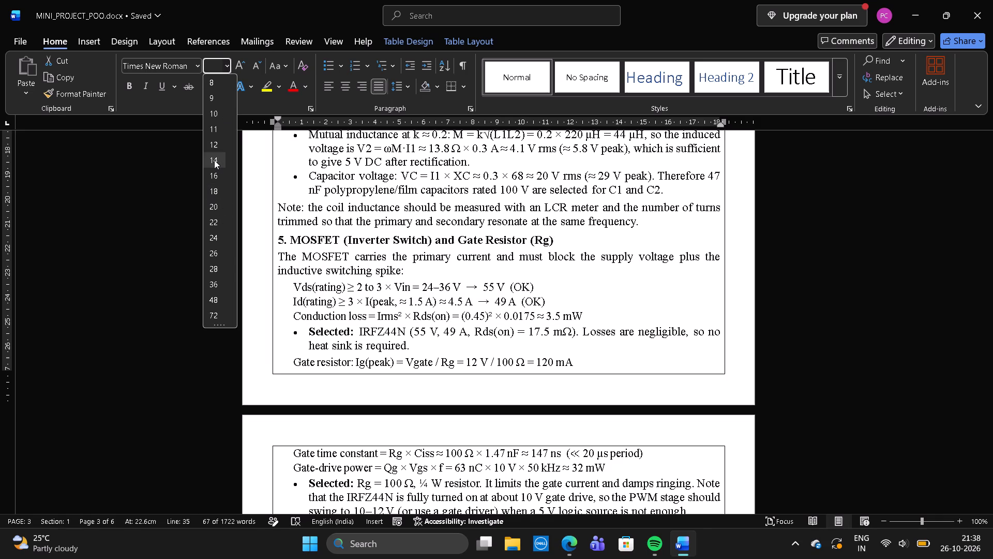
left_click(214, 160)
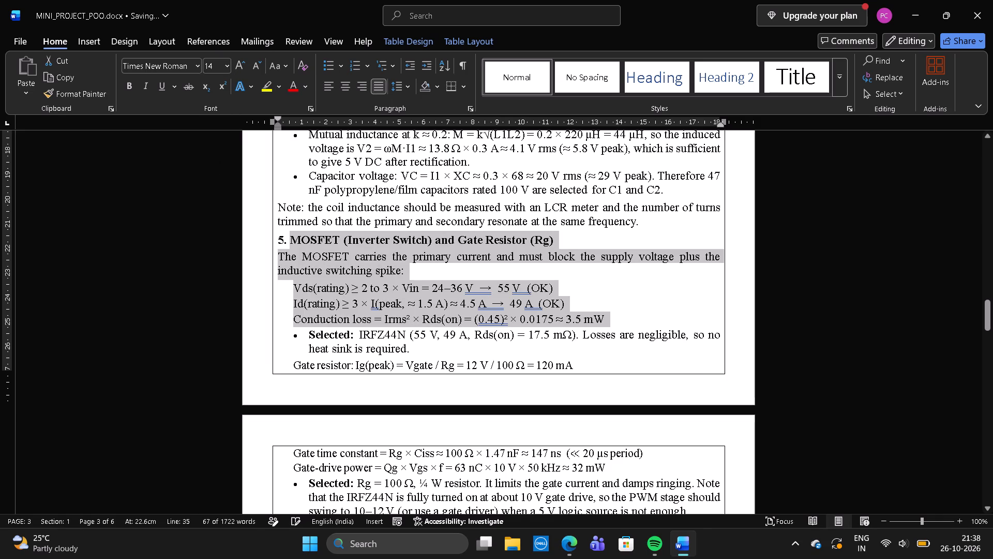
Format section 5 from the IRFZ44N "Selected:" bullet through the gate-drive power line as Times New Roman, size 14, justified.
scroll(325, 322, "down", 1)
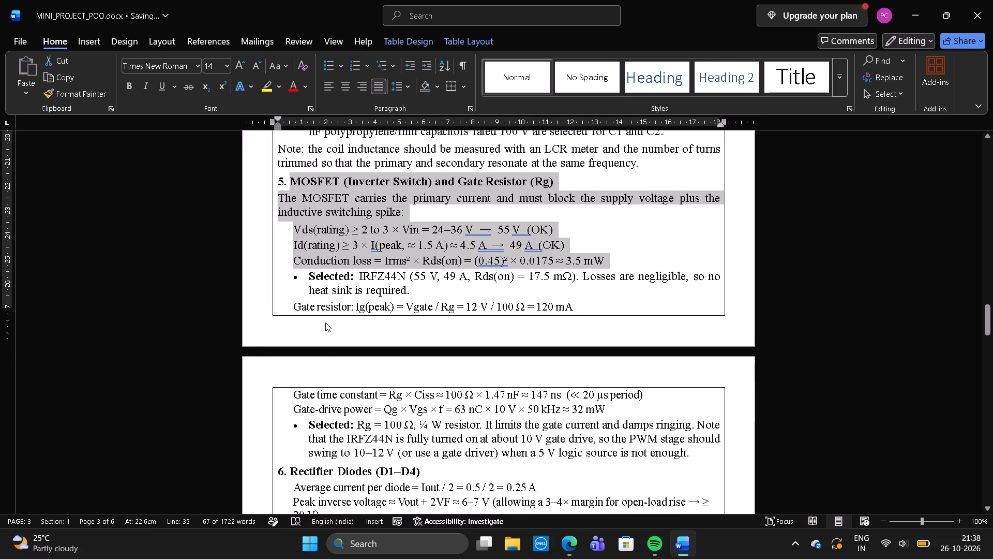
scroll(325, 322, "down", 1)
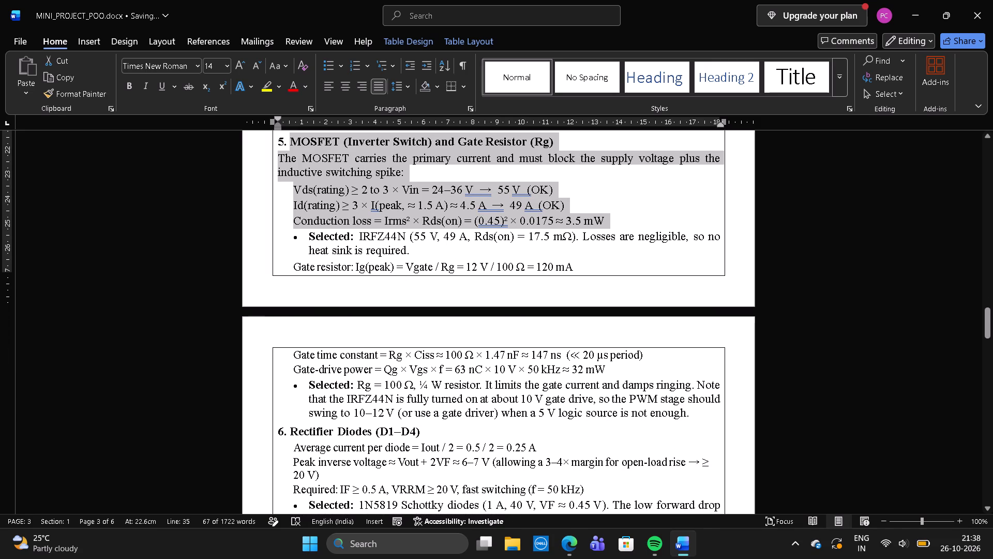
left_click_drag(306, 234, 621, 353)
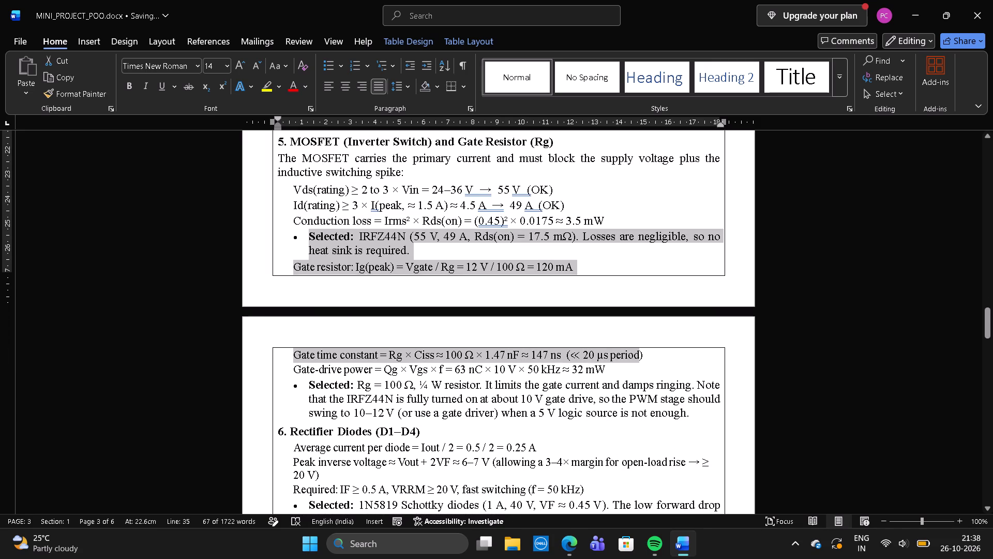
left_click_drag(621, 353, 609, 373)
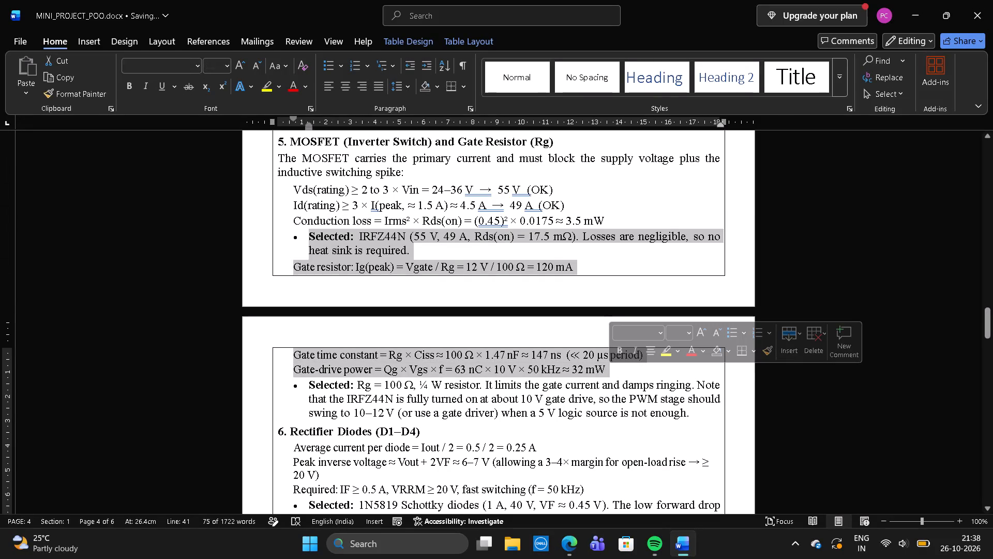
left_click(195, 69)
left_click(178, 153)
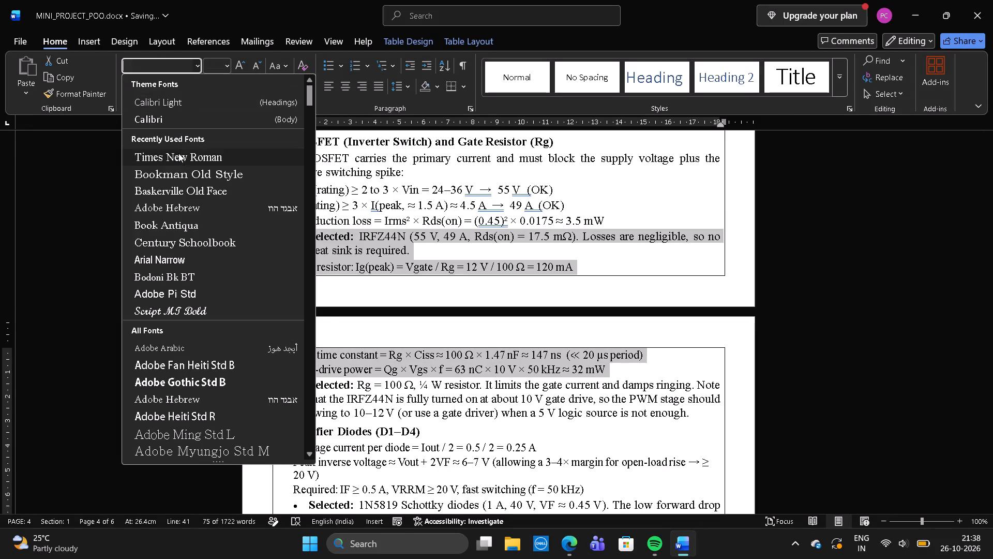
left_click(225, 69)
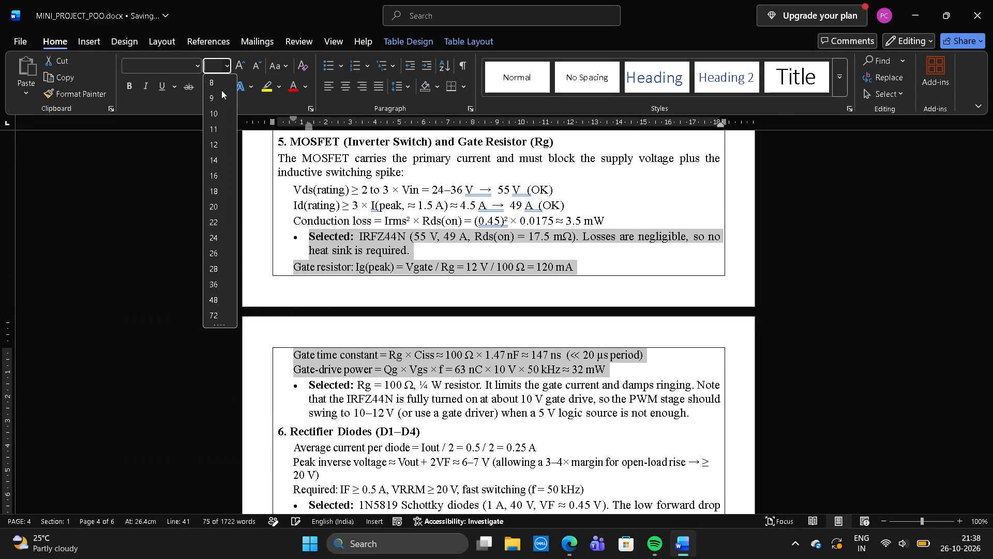
left_click(218, 163)
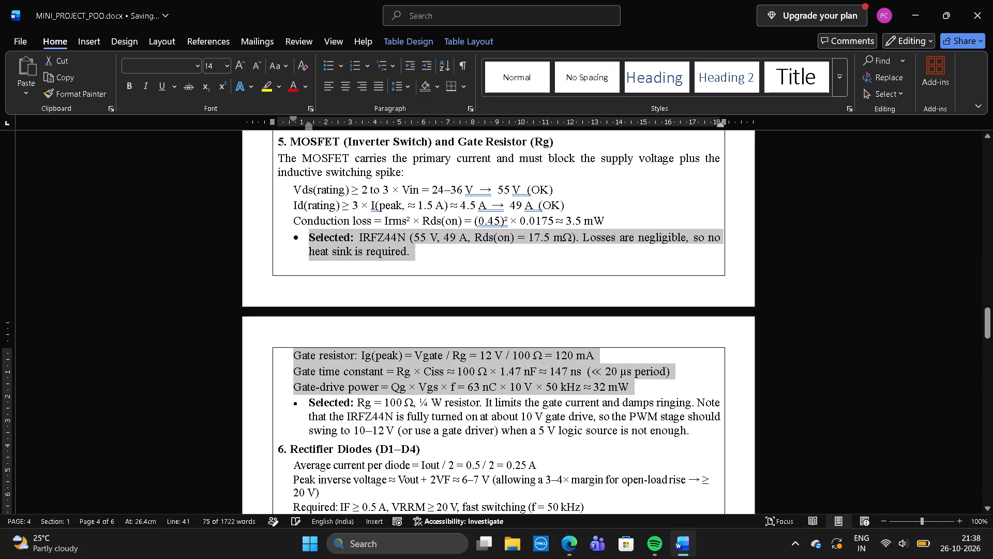
left_click(377, 91)
Set section 6, "Rectifier Diodes (D1–D4)", from its heading through its "Selected:" bullet, to font size 14 and justify it.
scroll(428, 267, "down", 1)
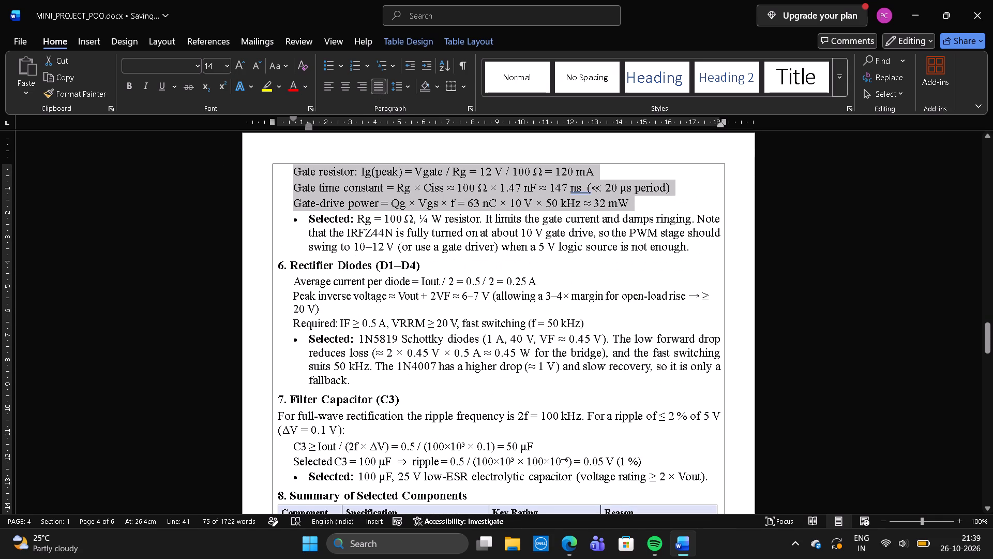
left_click(303, 247)
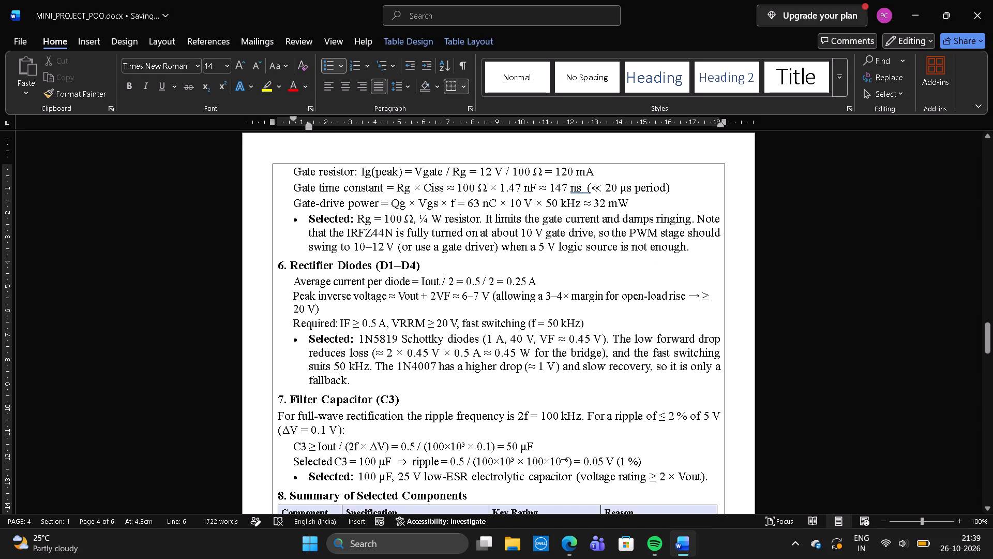
left_click_drag(287, 263, 358, 387)
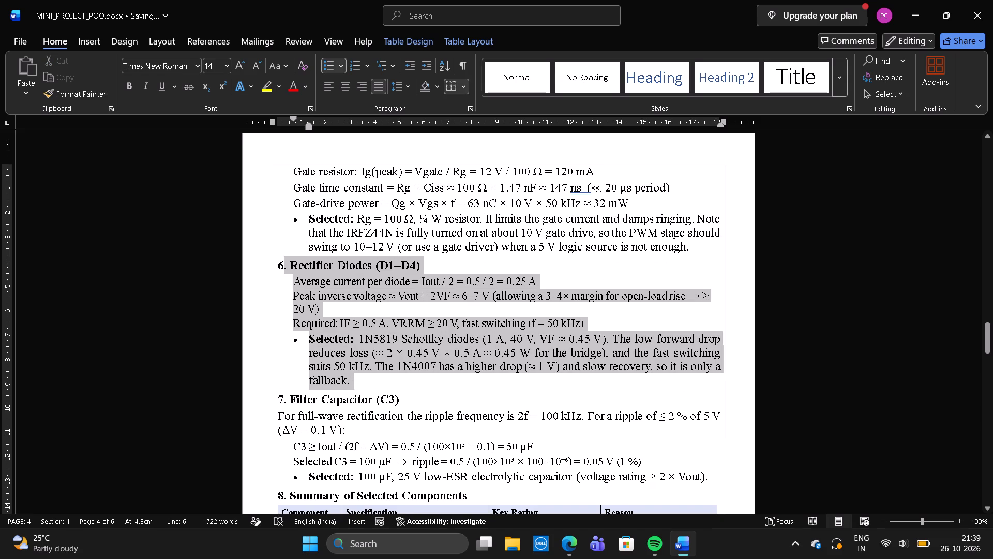
left_click_drag(358, 387, 358, 386)
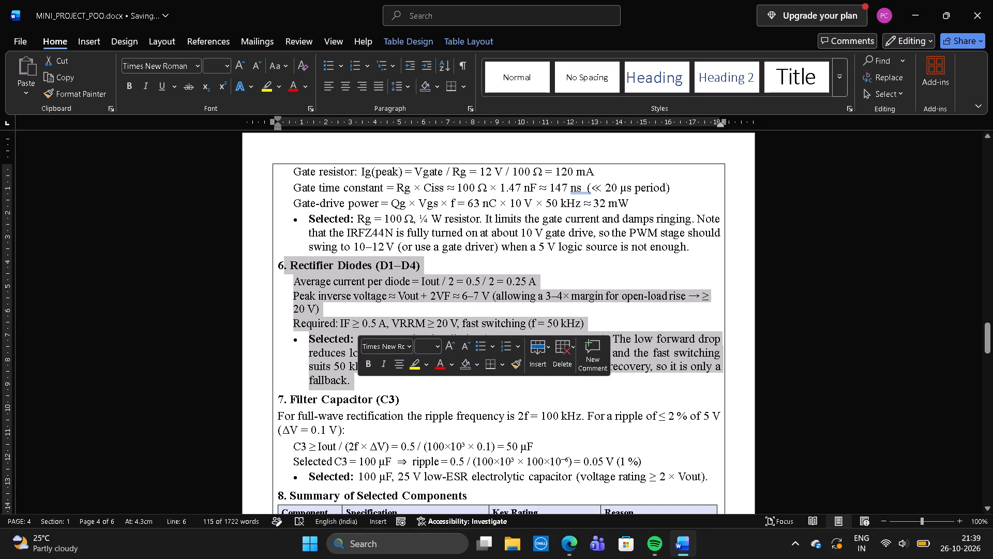
left_click(227, 65)
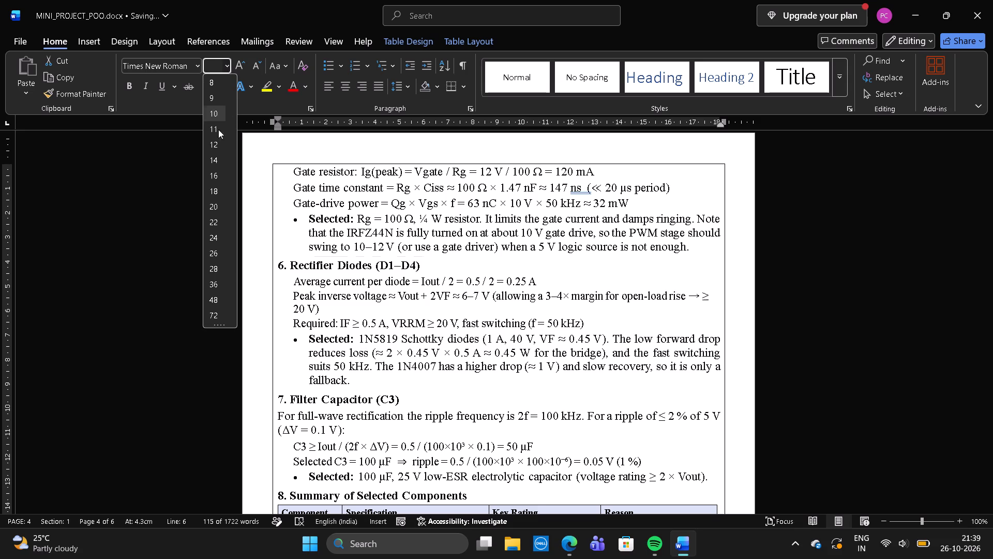
left_click(213, 161)
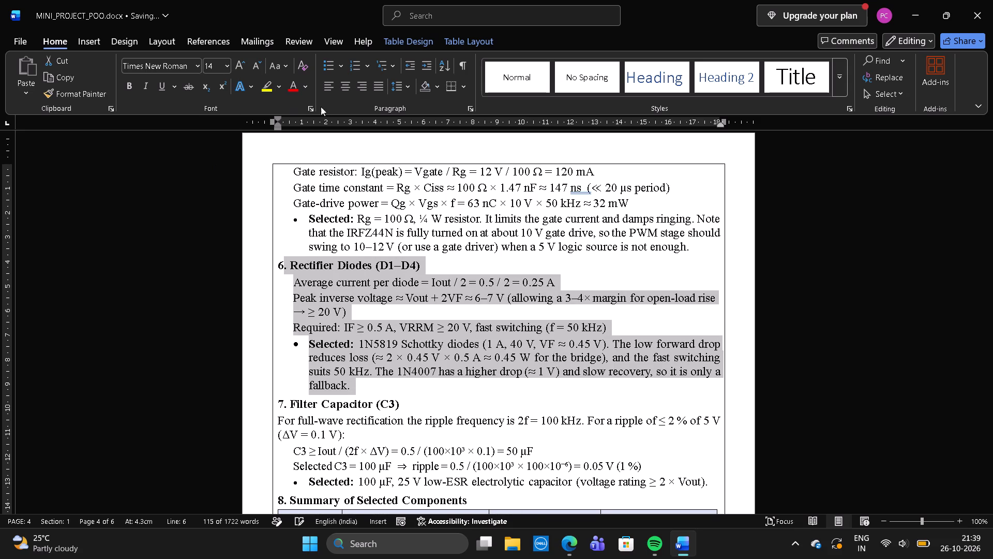
left_click(375, 91)
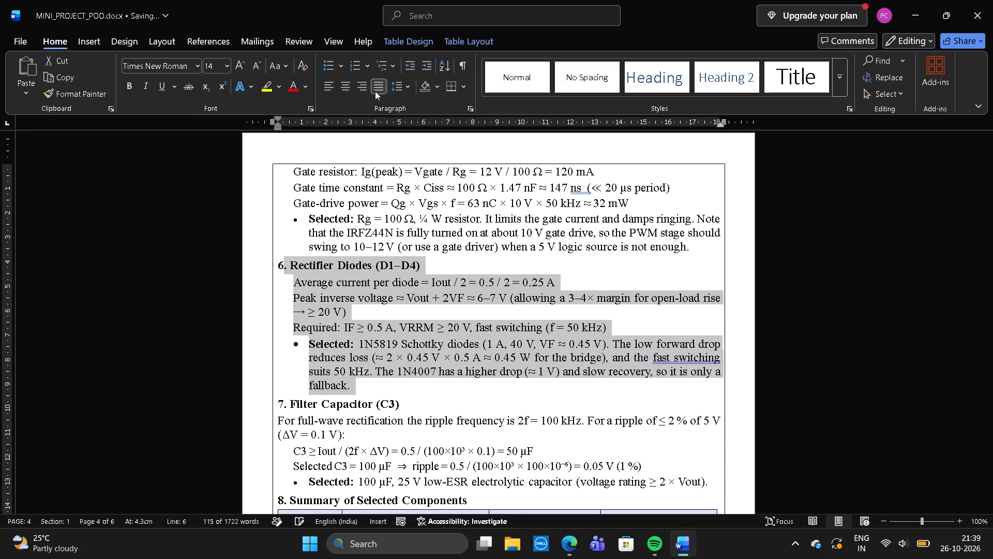
Format section 7, "Filter Capacitor (C3)", from its heading through its "Selected:" bullet, as Times New Roman, size 14, justified.
scroll(397, 367, "down", 3)
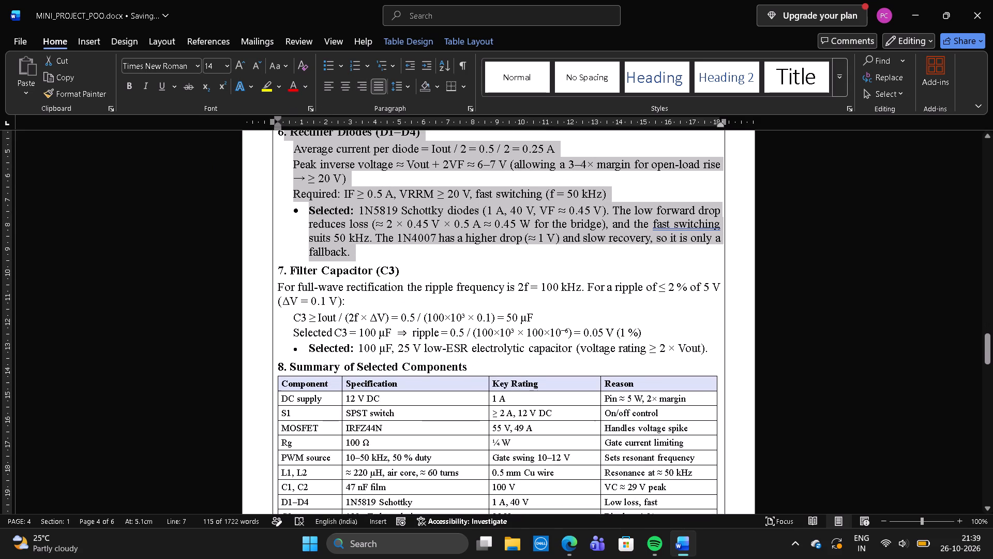
scroll(397, 367, "down", 1)
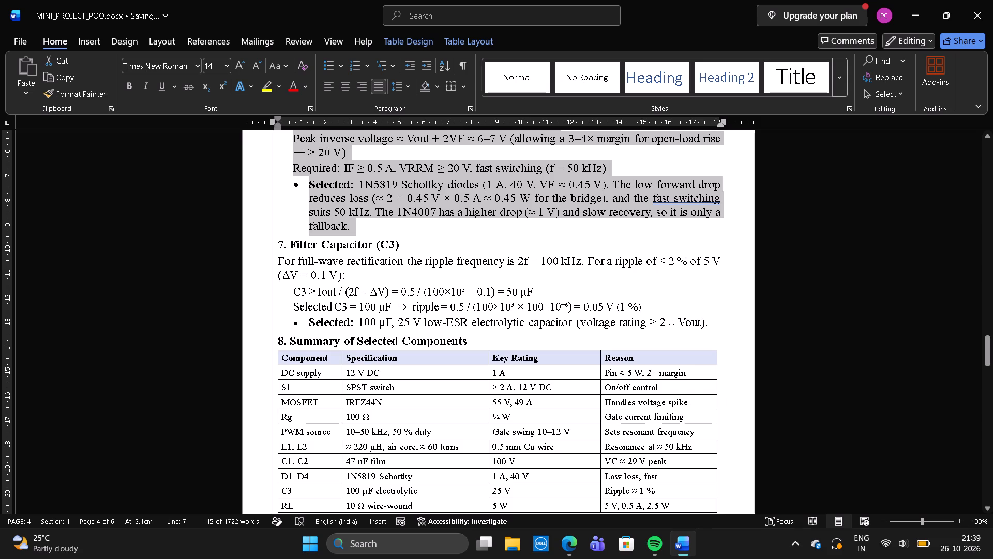
left_click_drag(289, 242, 491, 327)
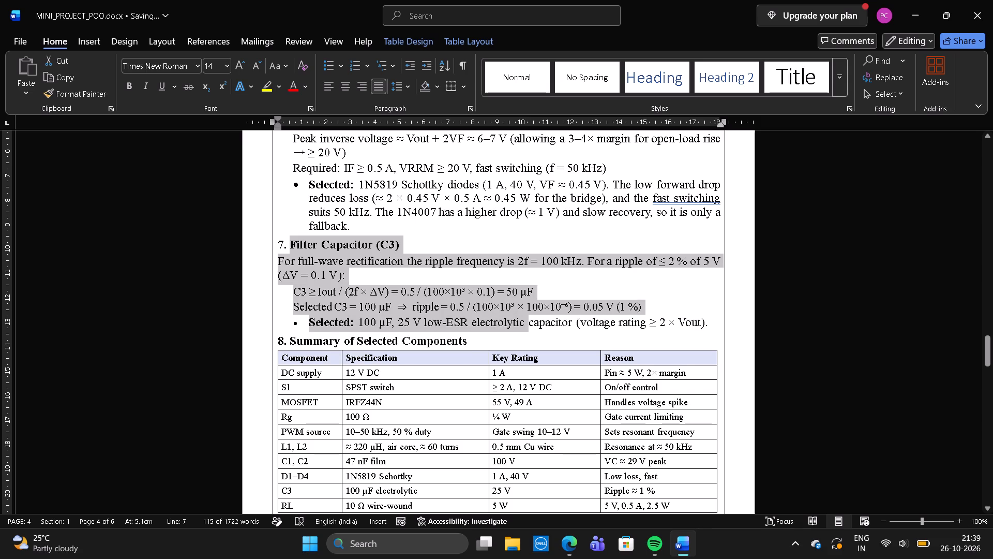
left_click_drag(491, 327, 591, 340)
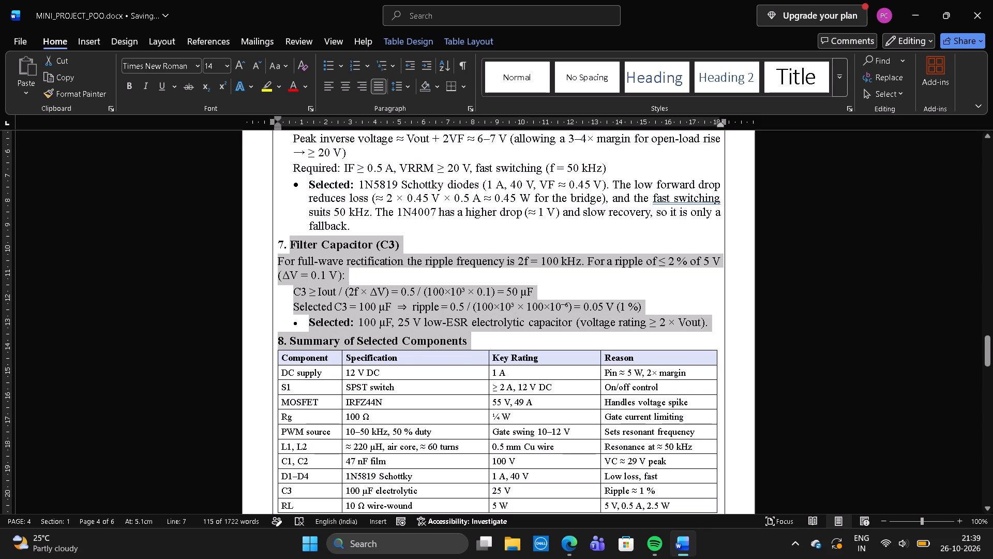
left_click_drag(591, 340, 701, 332)
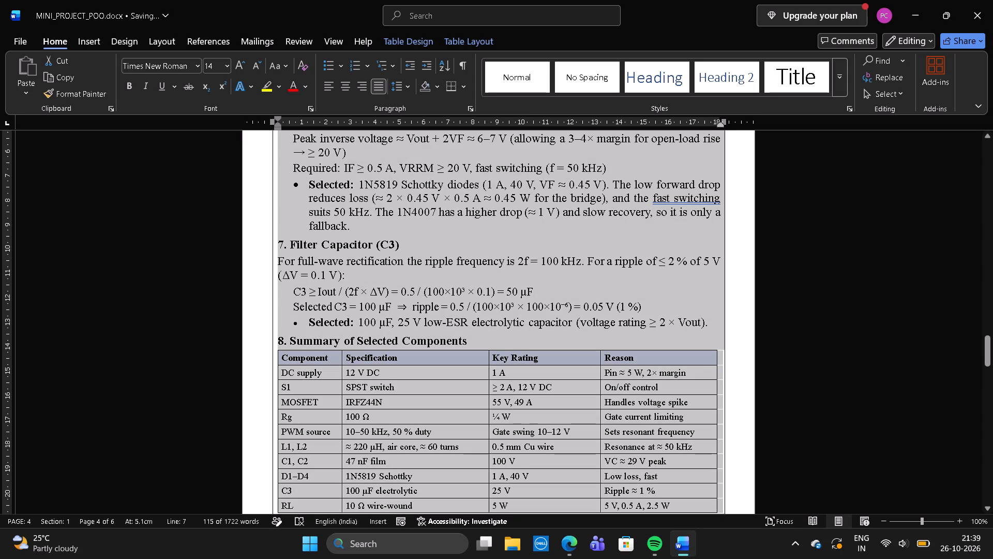
left_click_drag(701, 332, 676, 352)
left_click(676, 352)
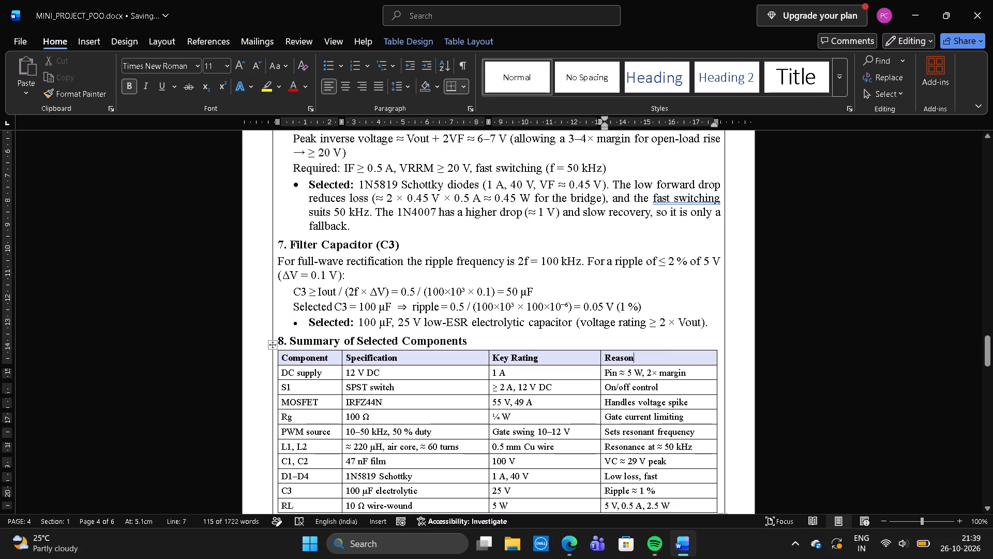
left_click_drag(708, 327, 402, 267)
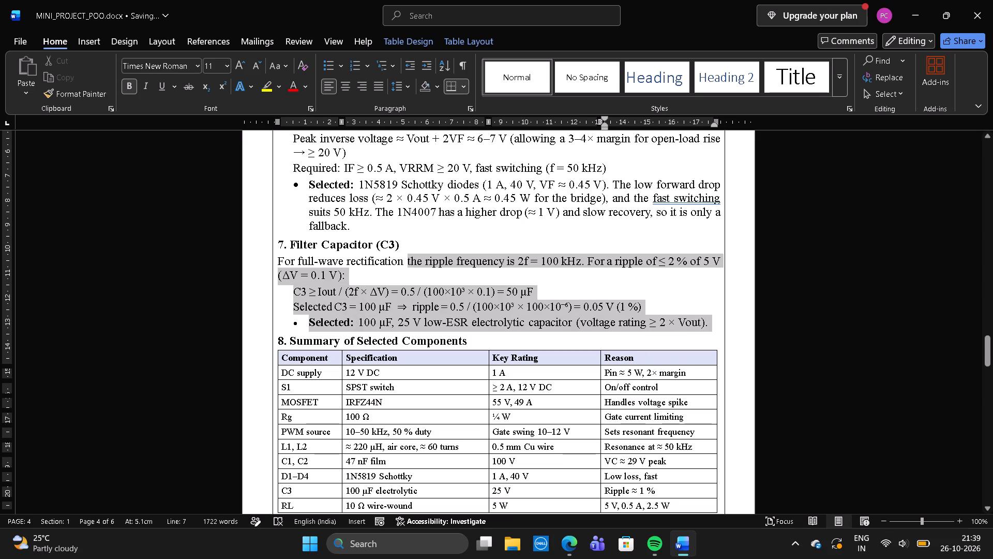
left_click_drag(402, 267, 302, 246)
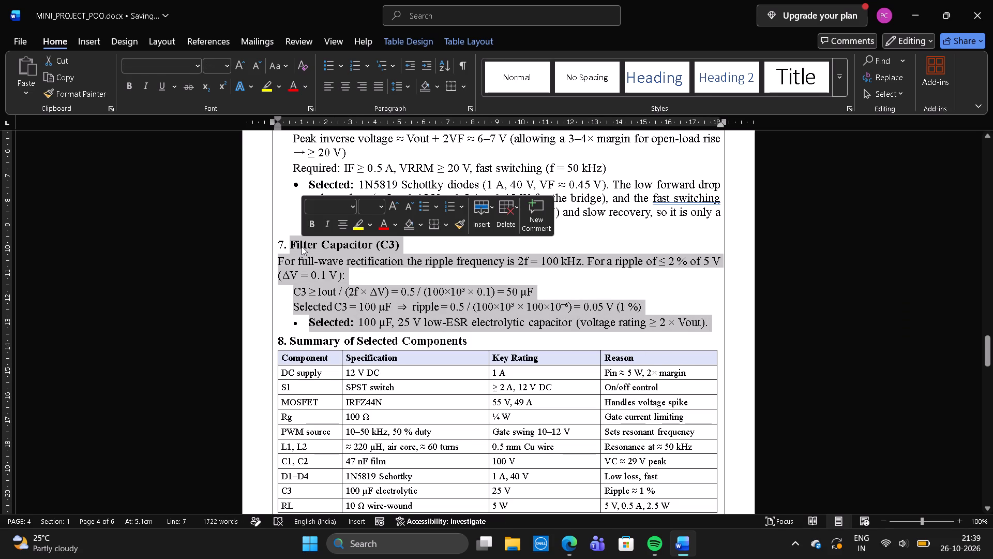
left_click(199, 69)
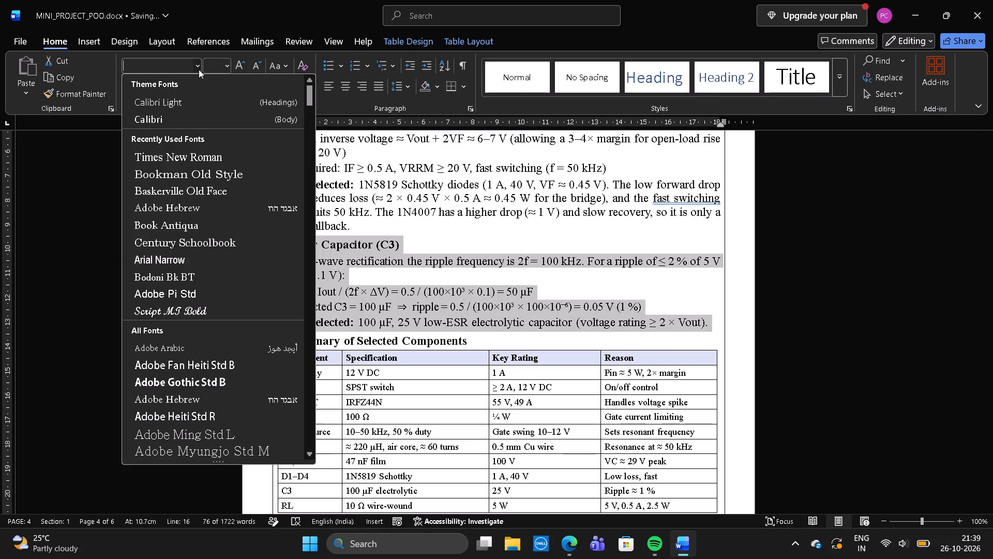
left_click(164, 156)
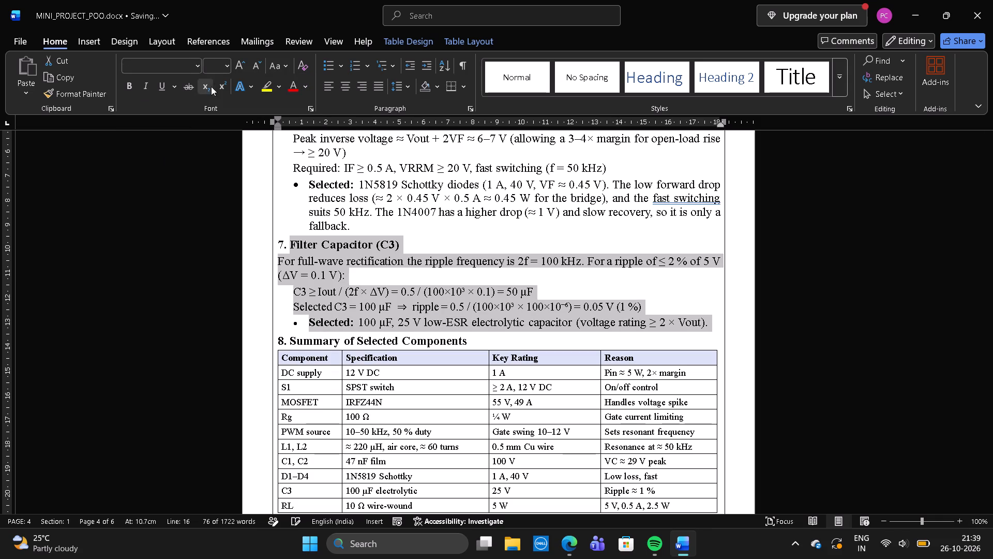
left_click(225, 67)
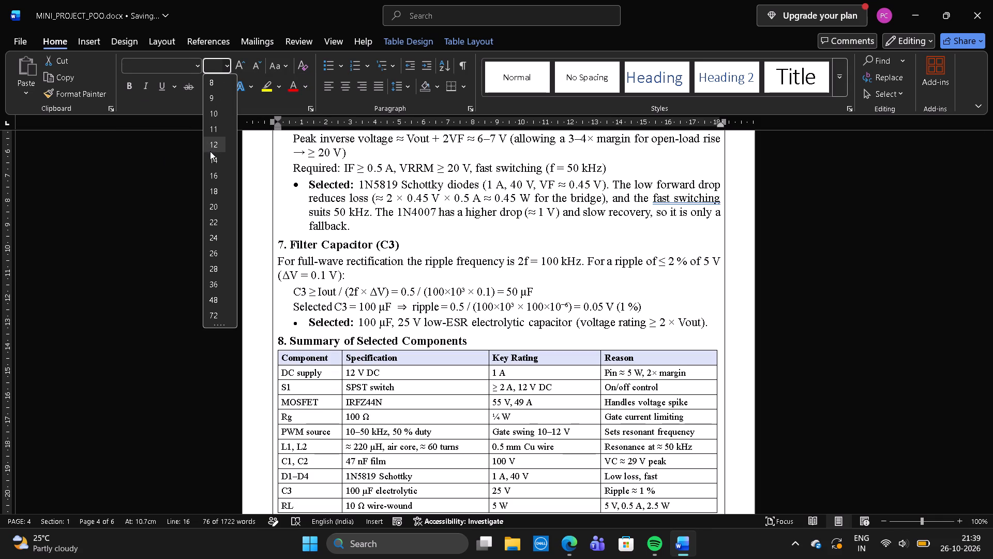
left_click(213, 158)
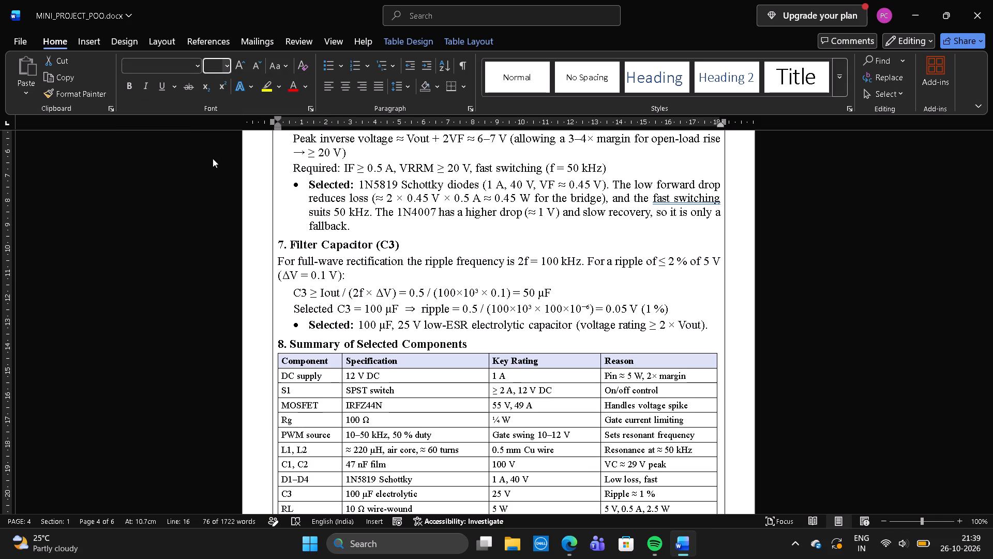
left_click(378, 90)
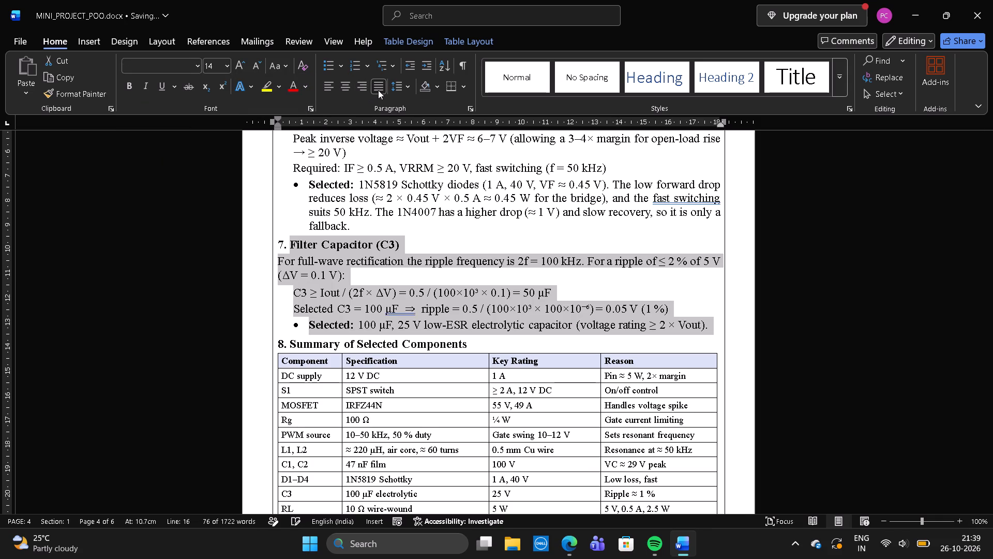
Set the note paragraph below the Summary of Selected Components table to font size 14 and remove its italics.
scroll(401, 306, "down", 2)
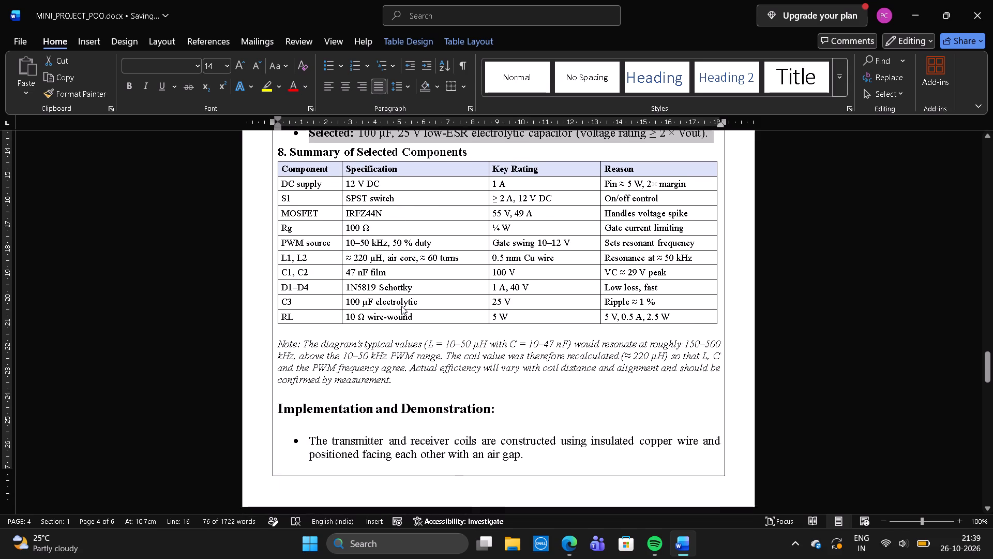
scroll(401, 306, "down", 2)
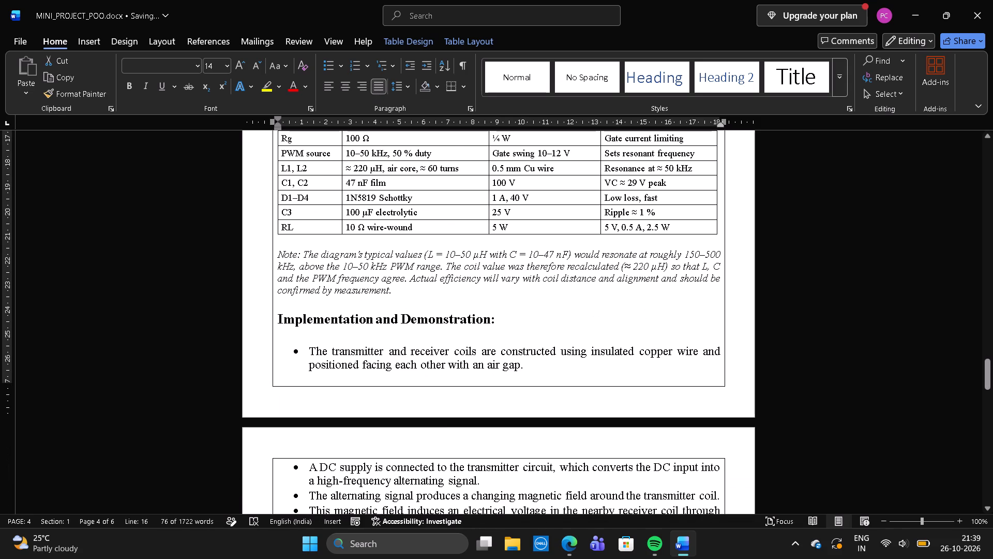
left_click_drag(280, 253, 392, 299)
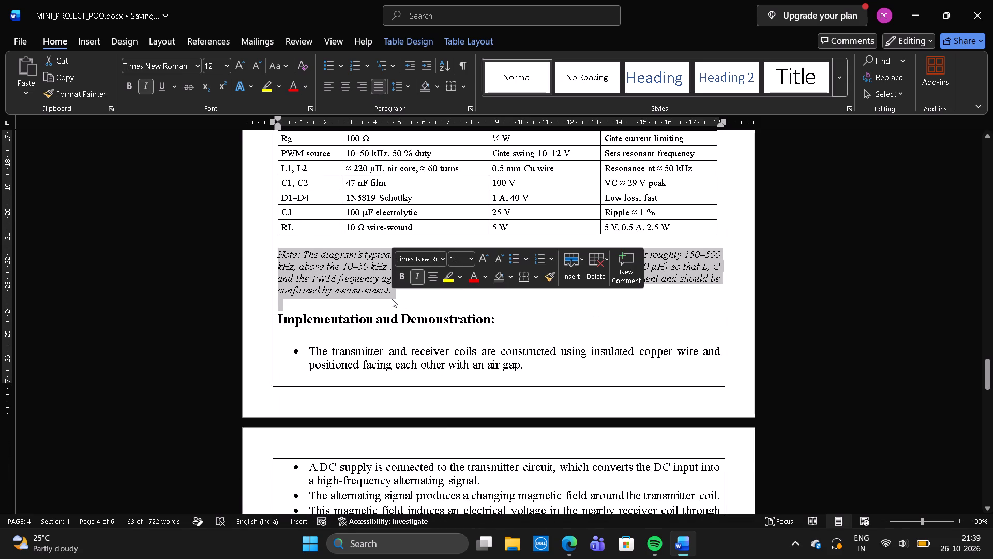
left_click(225, 63)
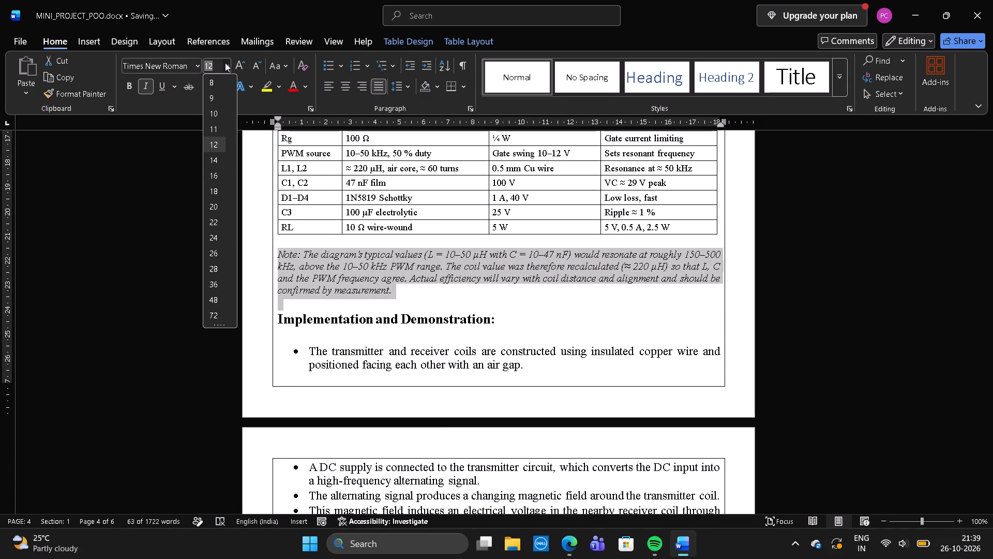
left_click(213, 157)
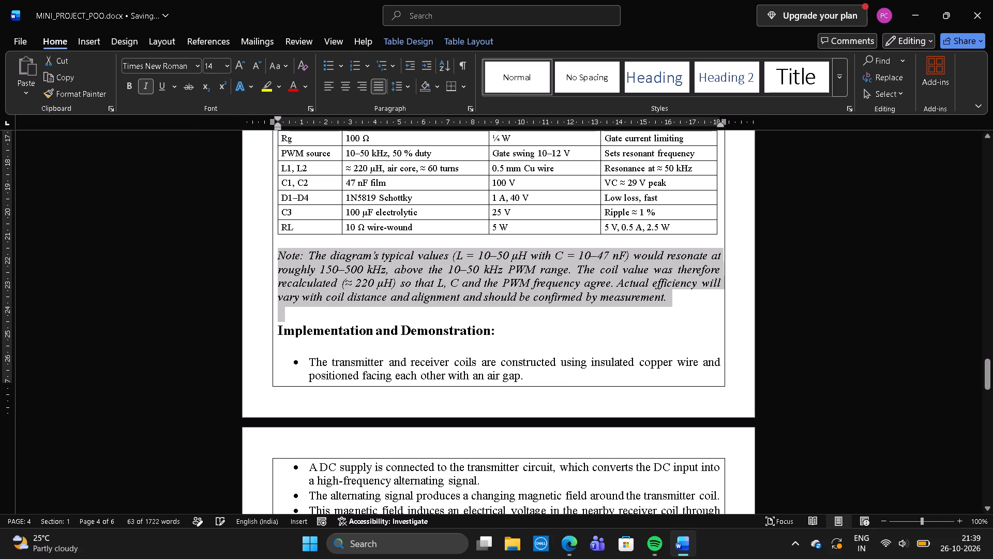
left_click(142, 85)
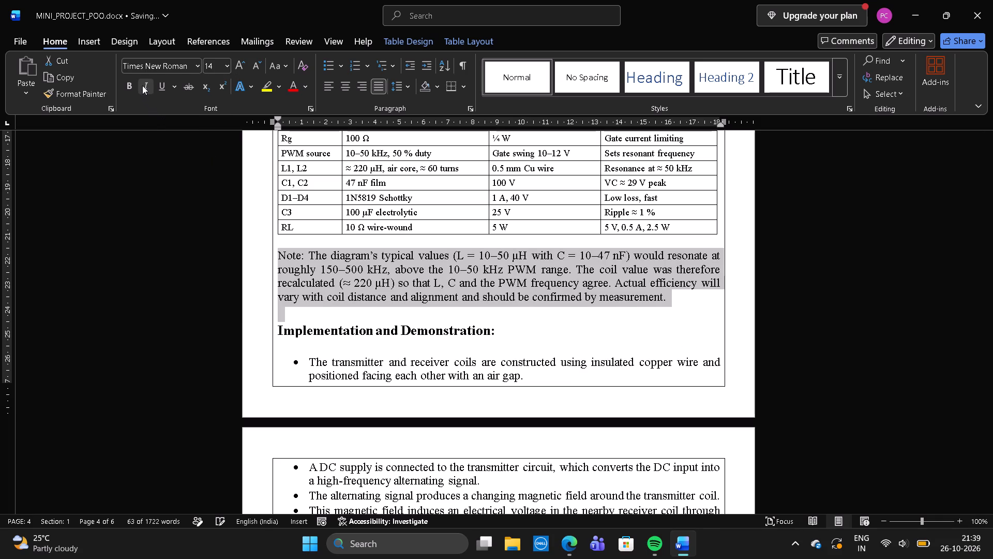
left_click(285, 353)
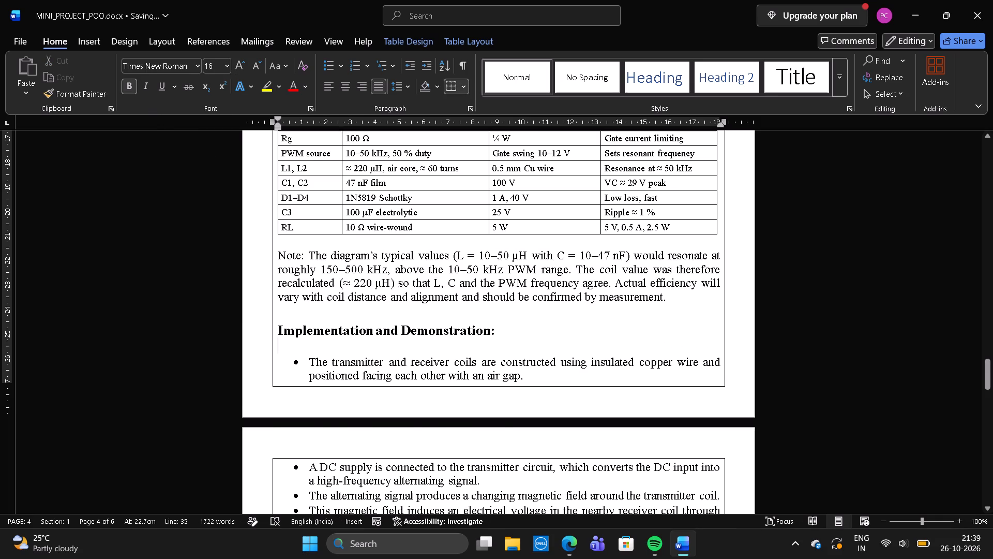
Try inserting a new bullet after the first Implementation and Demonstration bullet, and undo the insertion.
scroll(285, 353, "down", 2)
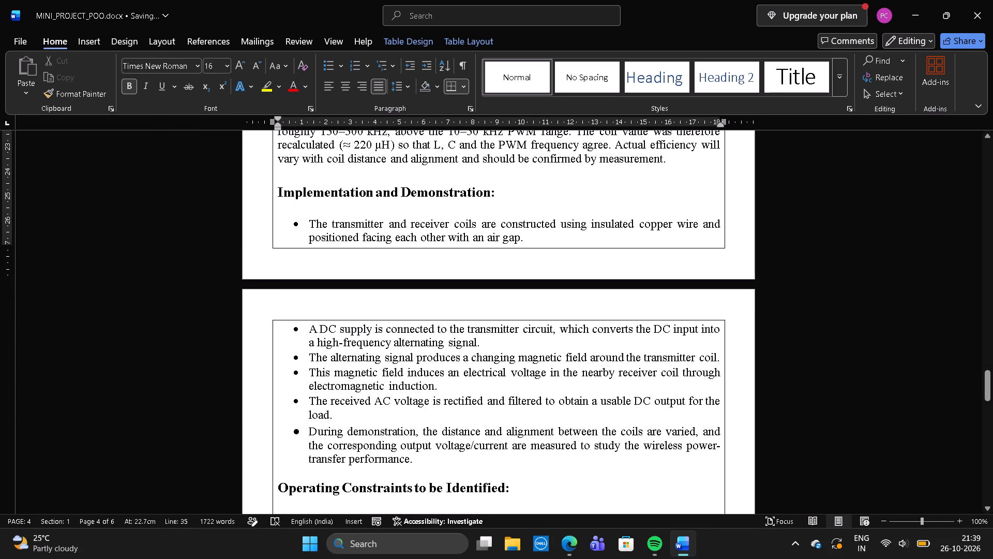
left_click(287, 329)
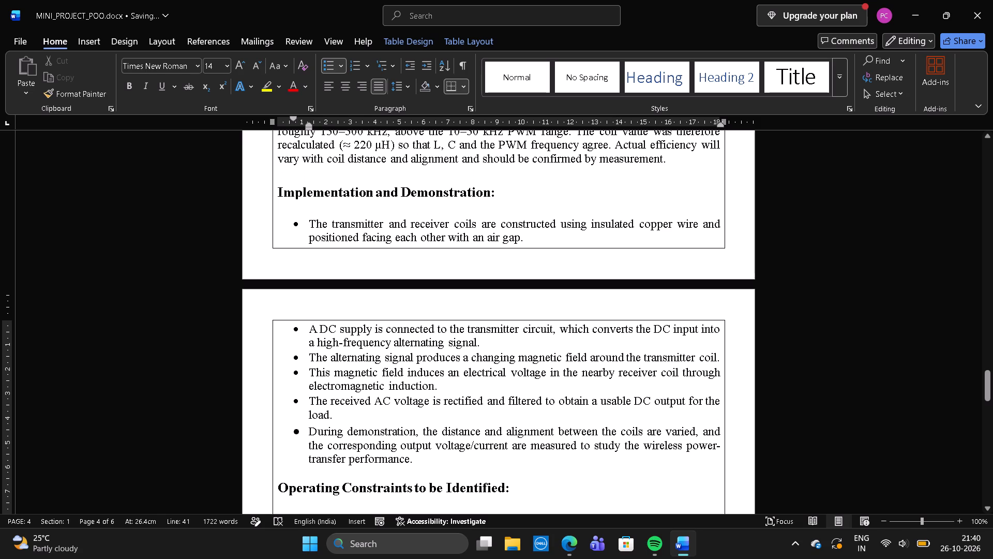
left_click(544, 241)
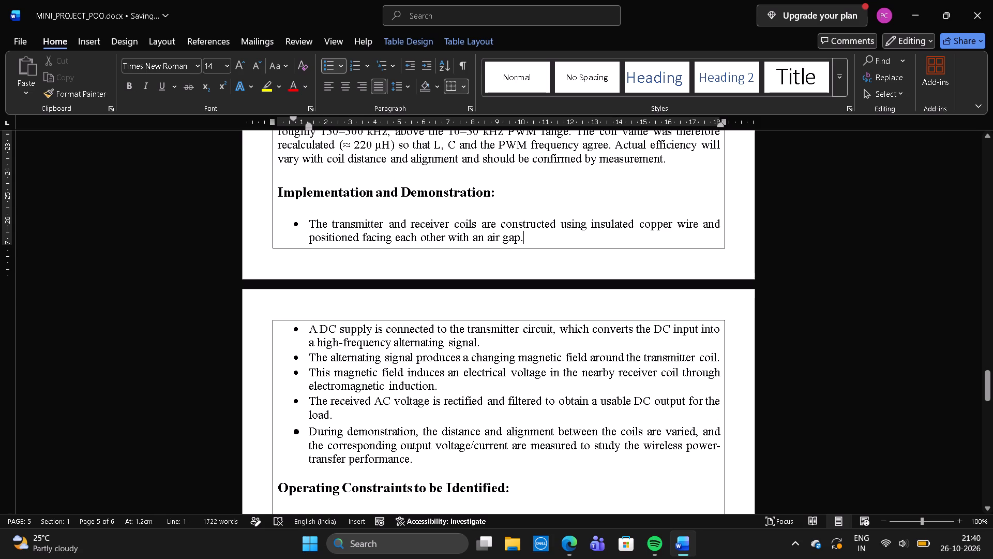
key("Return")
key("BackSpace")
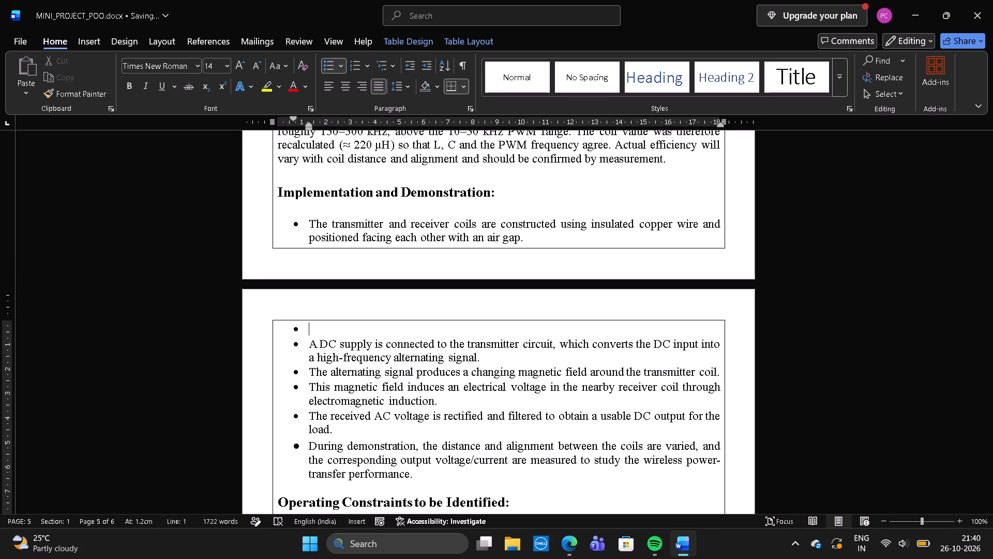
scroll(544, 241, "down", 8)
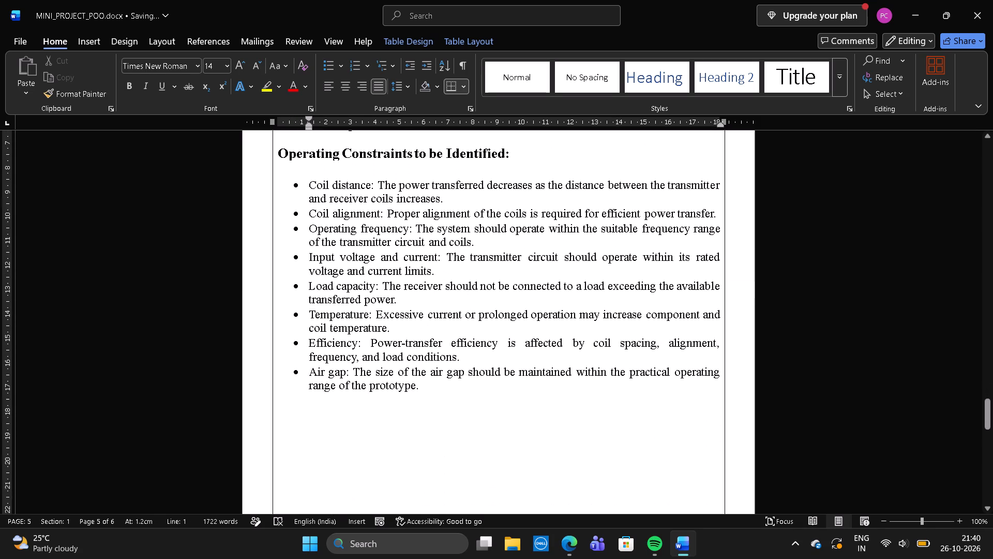
Insert a blank line above the "Gate resistor: Ig(peak)" calculation in section 5, at the start of page 4.
scroll(544, 241, "down", 4)
scroll(544, 241, "up", 1)
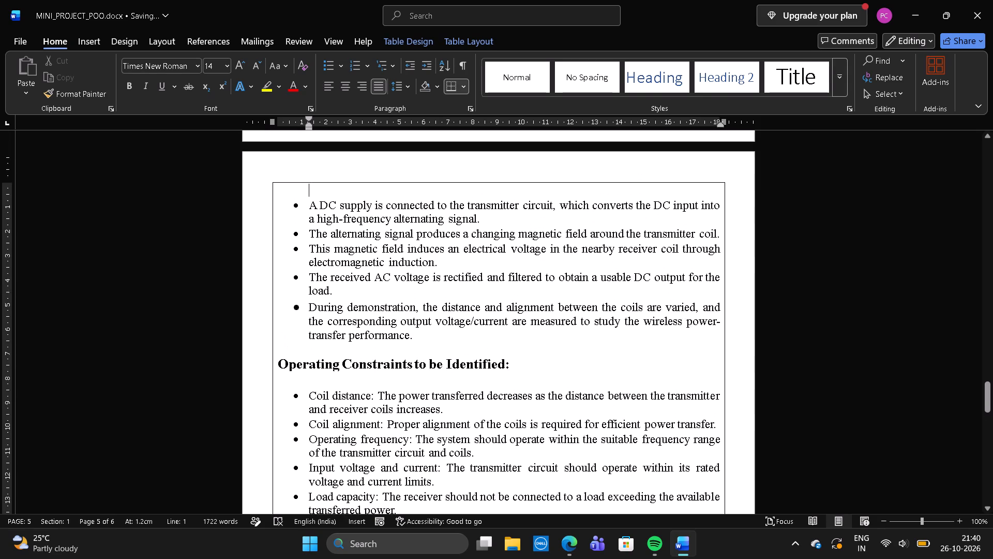
scroll(544, 241, "up", 1)
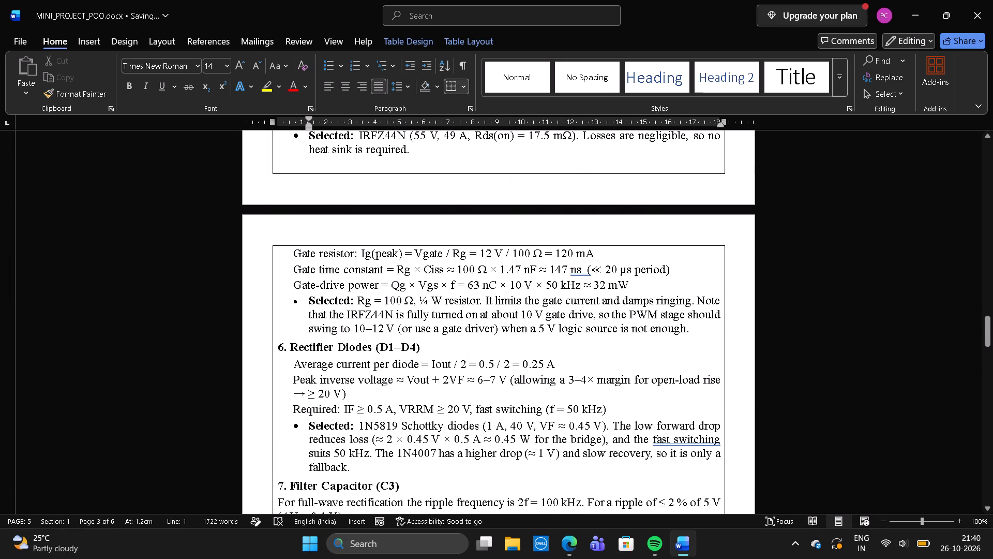
left_click(288, 253)
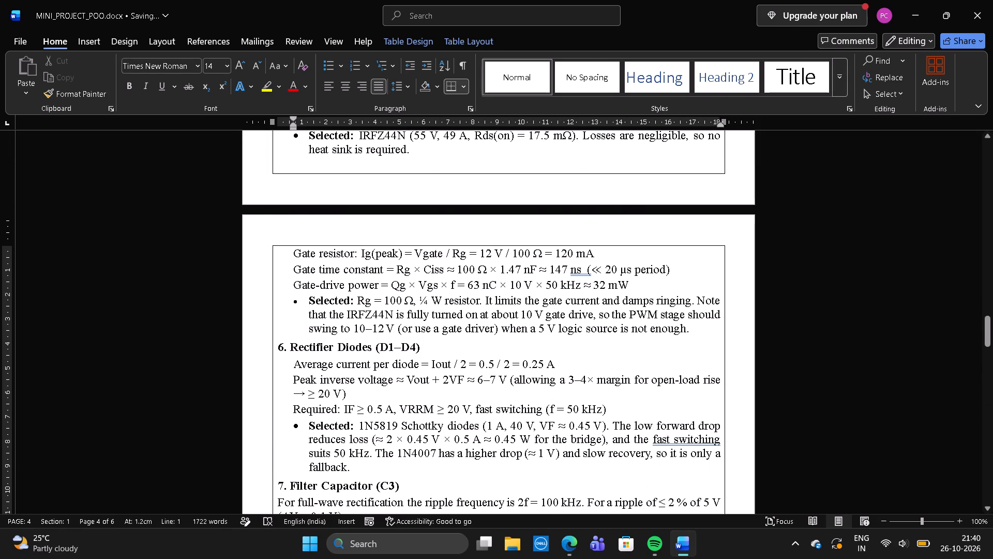
key("Return")
Review the whole report's layout, from the calculation sections and circuit diagram through the operating constraints and back to the title.
scroll(288, 253, "up", 4)
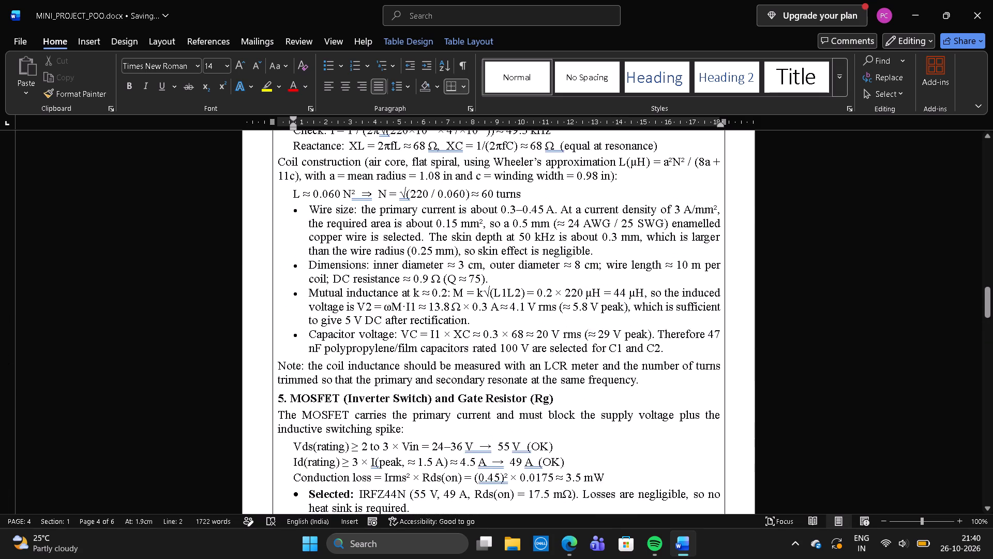
scroll(288, 253, "up", 6)
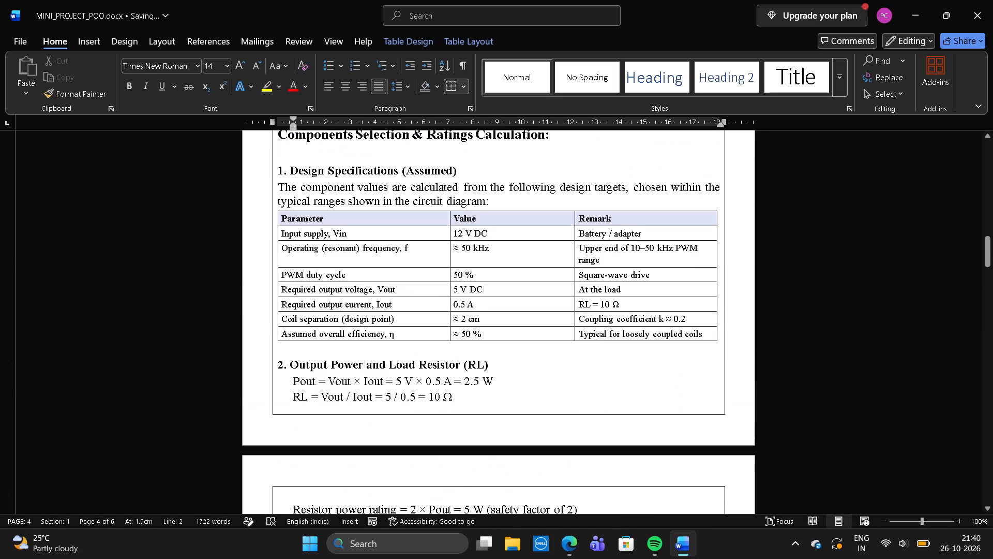
scroll(288, 253, "up", 8)
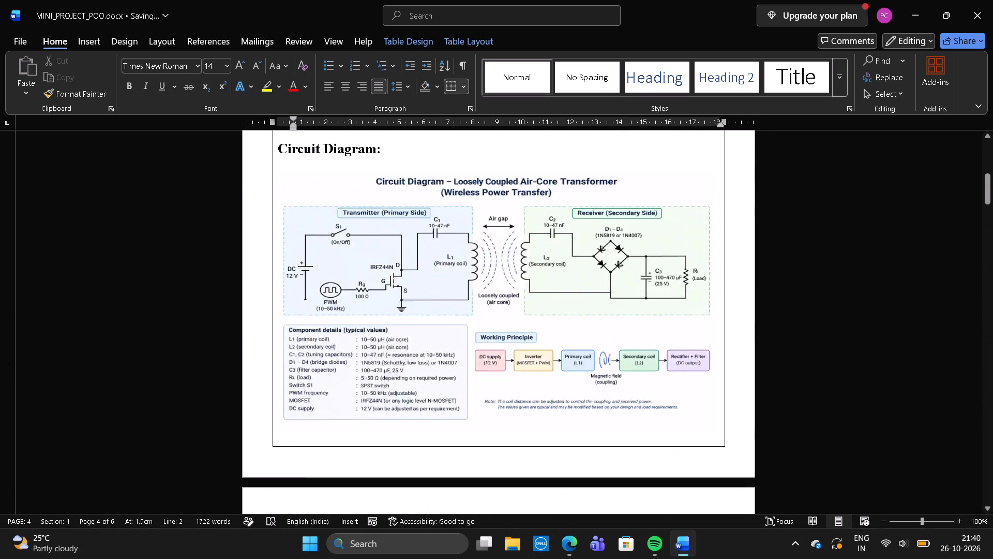
scroll(288, 253, "up", 4)
scroll(288, 253, "down", 7)
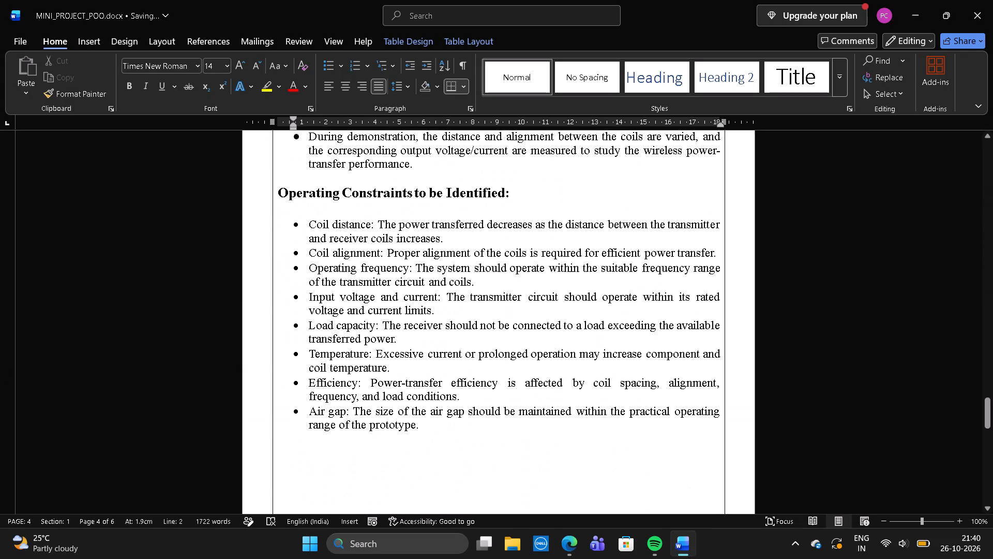
scroll(288, 253, "down", 5)
scroll(288, 253, "up", 9)
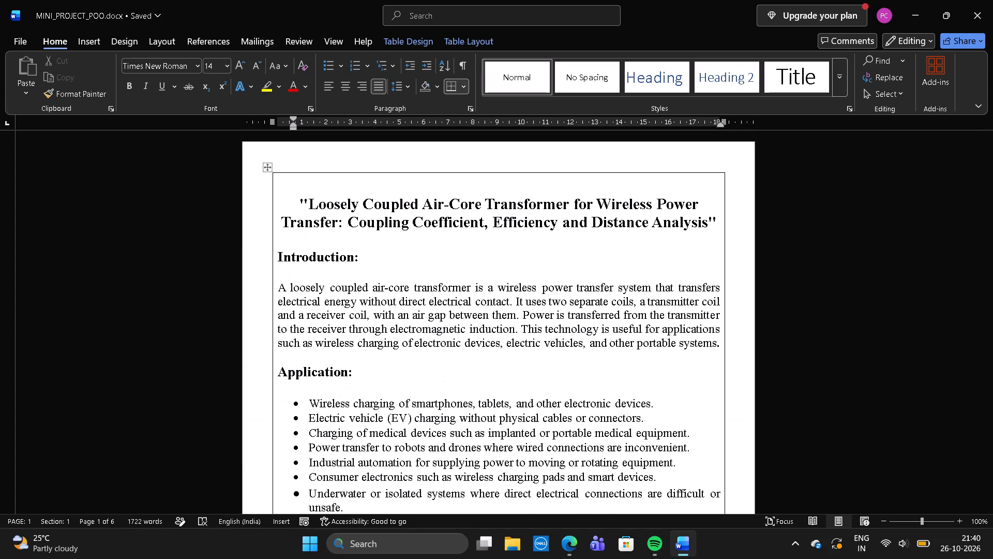
Save the report and close the document.
key("ctrl+s")
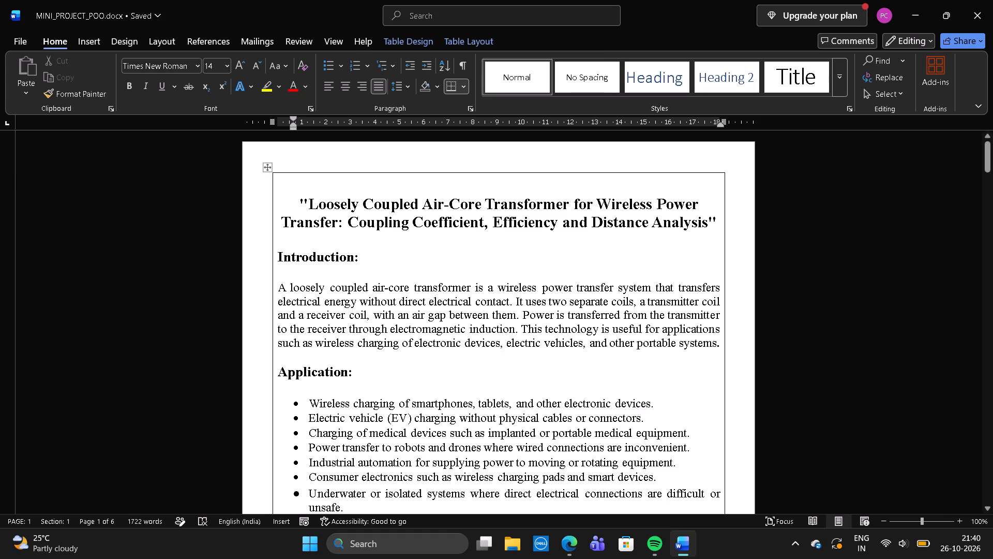
left_click(967, 19)
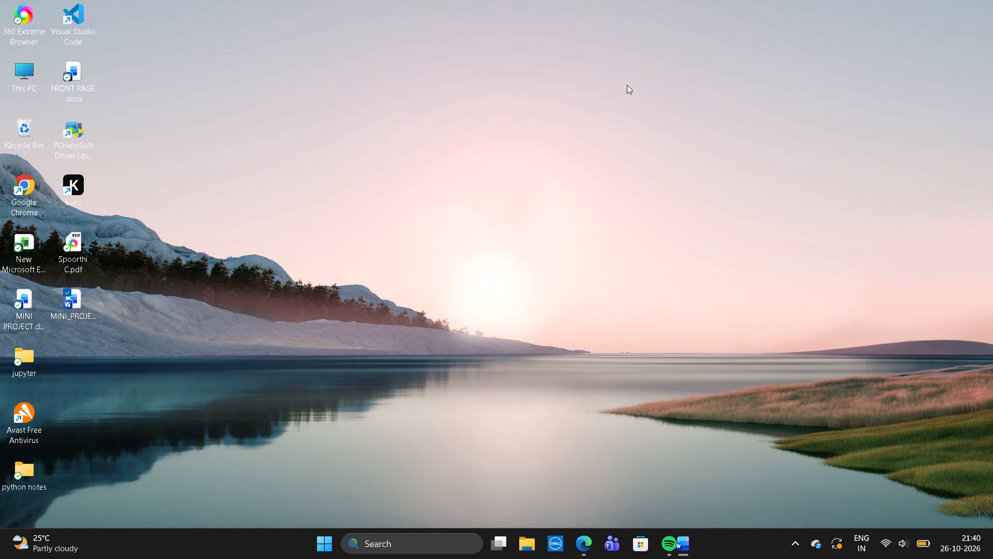
Switch to the desktop and bring up the file actions for the MINI_PROJECT Word document.
right_click(86, 317)
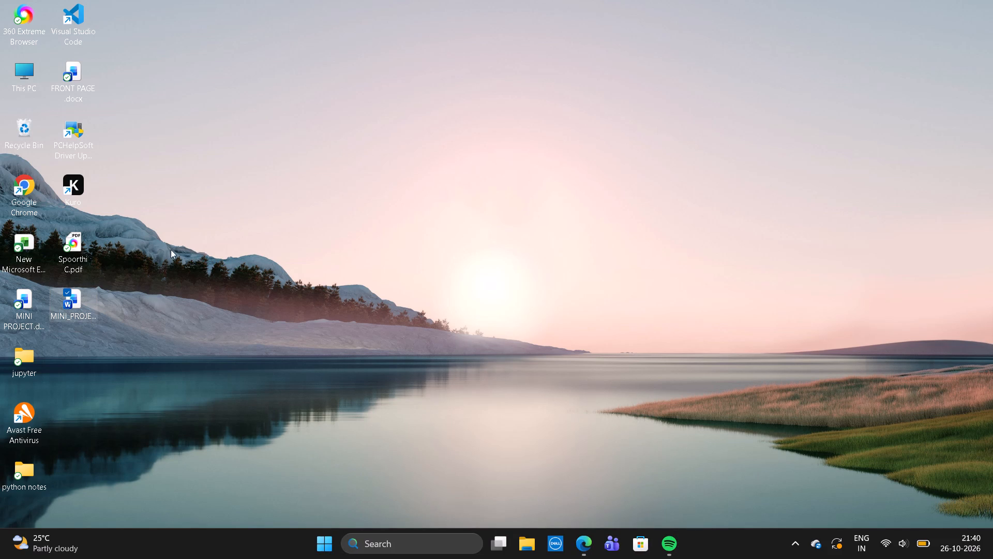
left_click(186, 247)
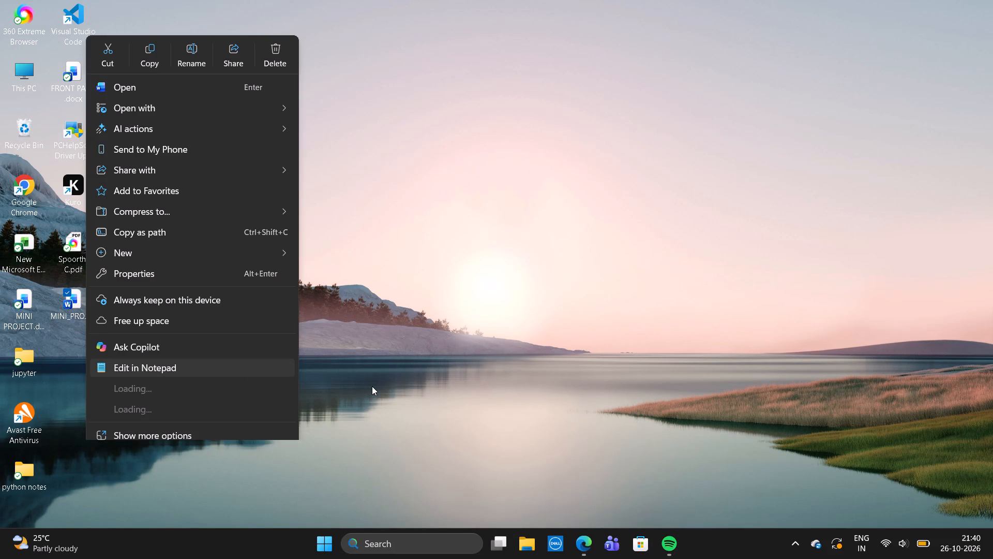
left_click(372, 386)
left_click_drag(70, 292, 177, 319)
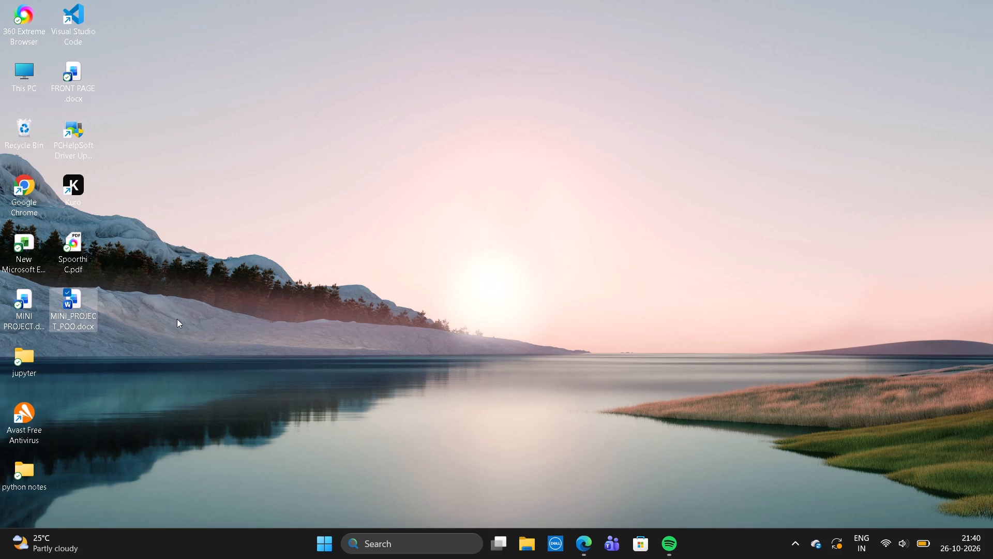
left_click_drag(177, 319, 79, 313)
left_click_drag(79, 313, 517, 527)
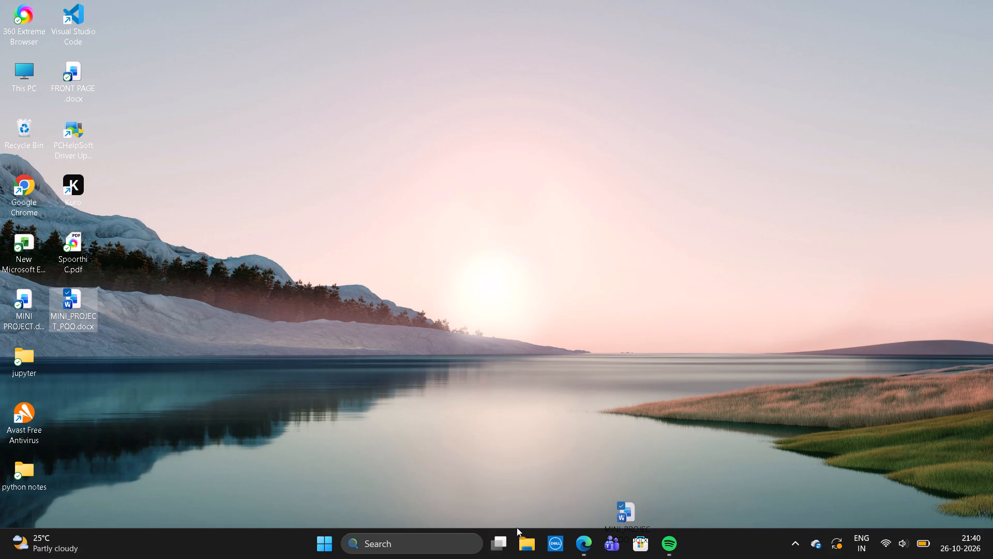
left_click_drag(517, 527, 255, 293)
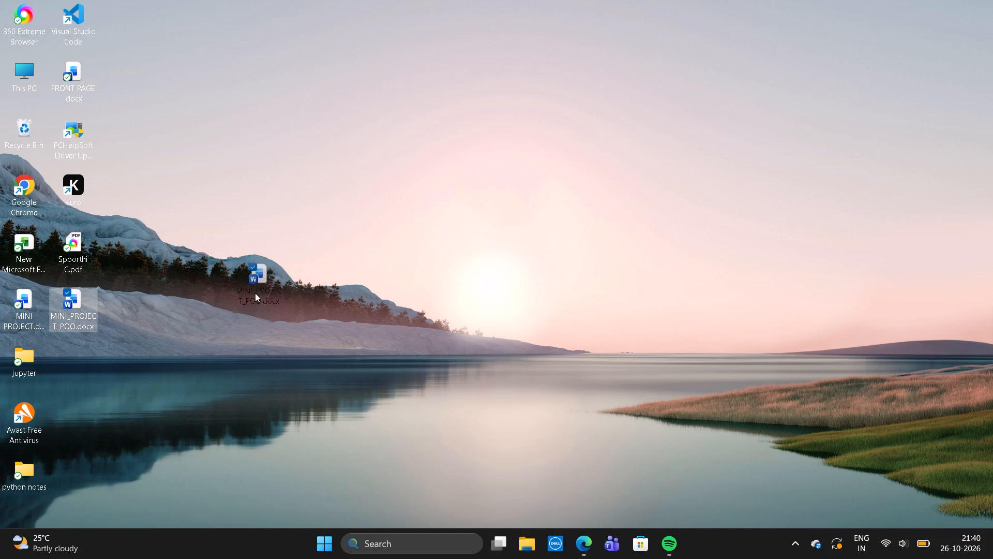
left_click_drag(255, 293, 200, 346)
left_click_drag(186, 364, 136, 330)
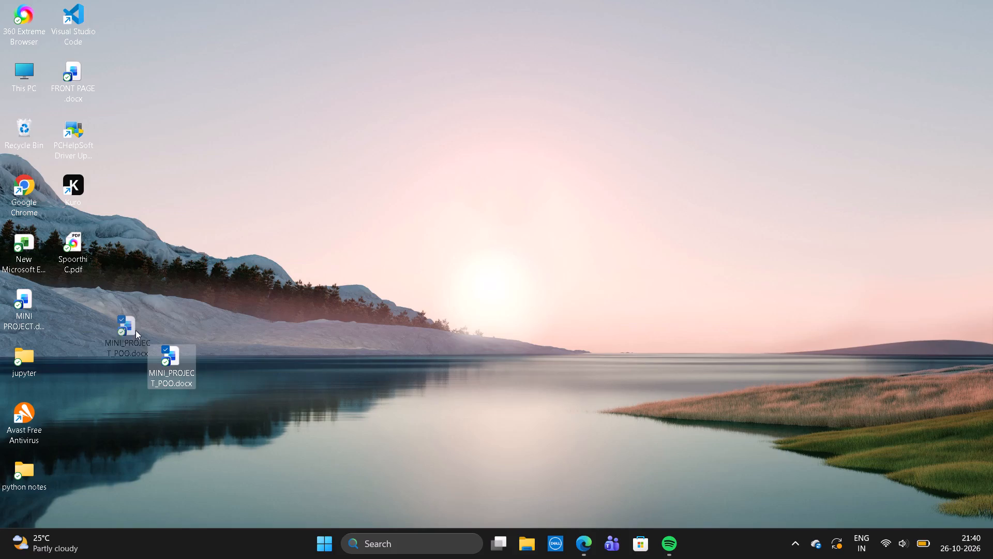